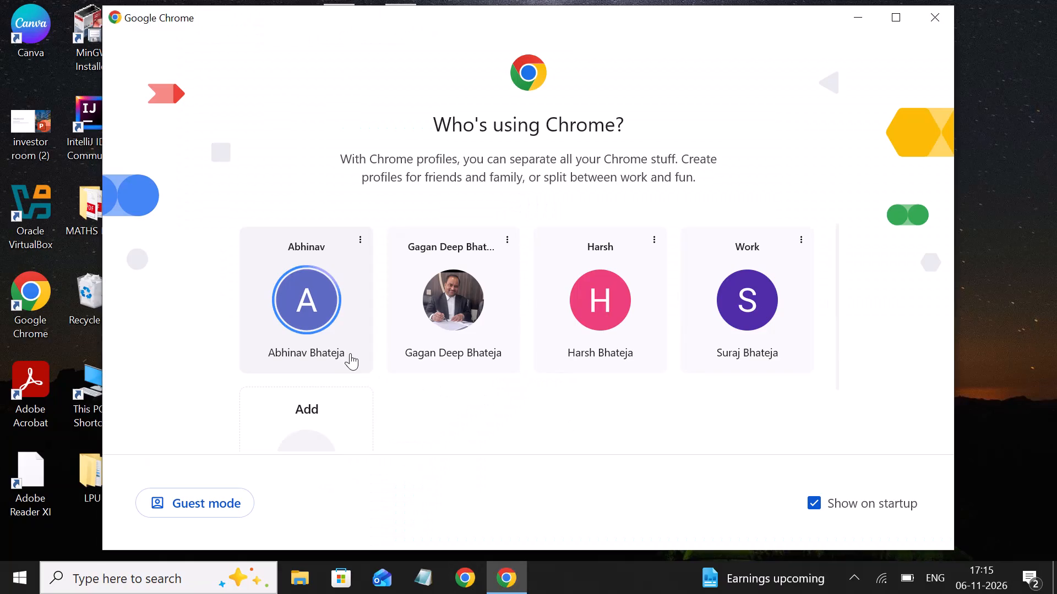
Open Chrome with the Abhinav profile and restore the pages from the previous session.
left_click(350, 353)
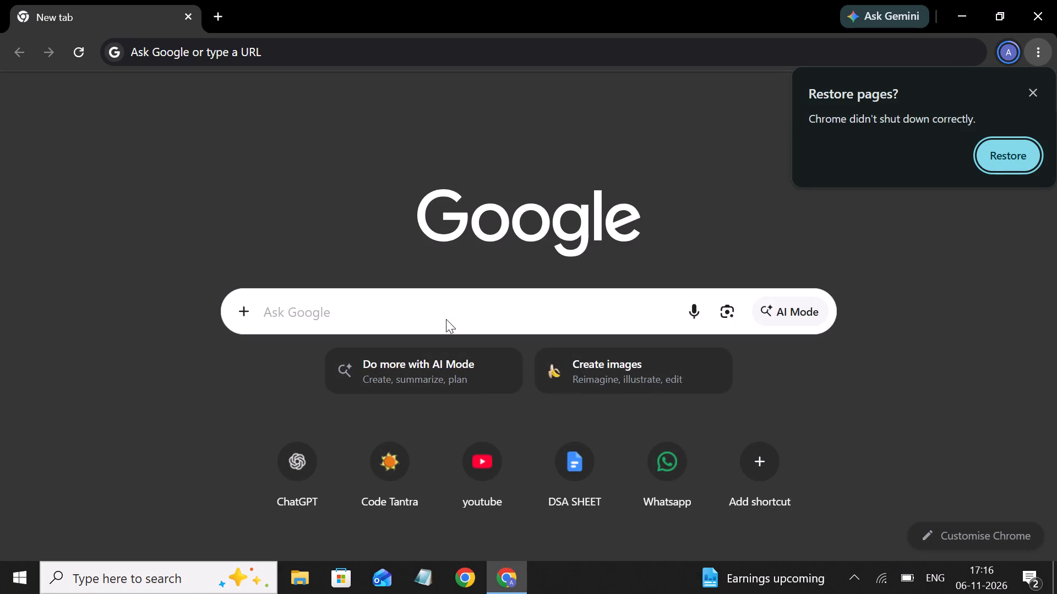
left_click(1009, 165)
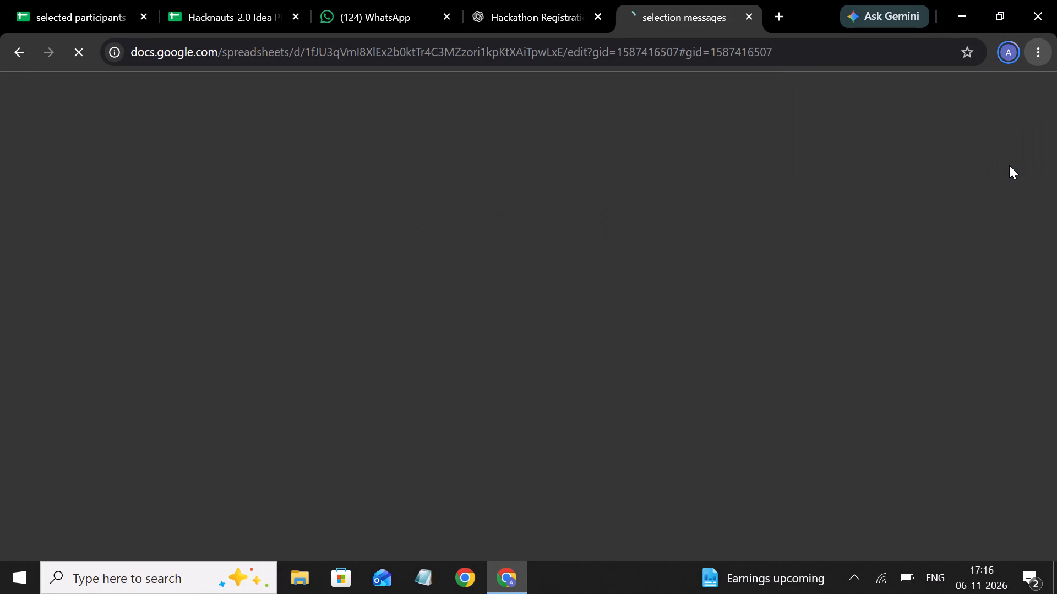
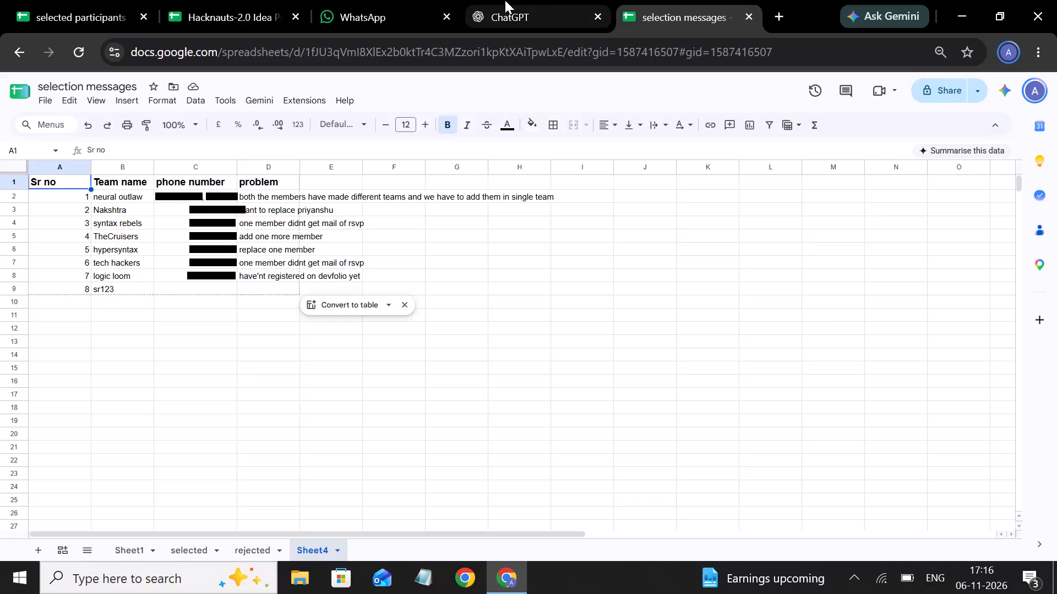
Examine the team, leader and member columns on Sheet1 of the Hacknauts-2.0 Idea PPT Submission(2) spreadsheet.
left_click(192, 3)
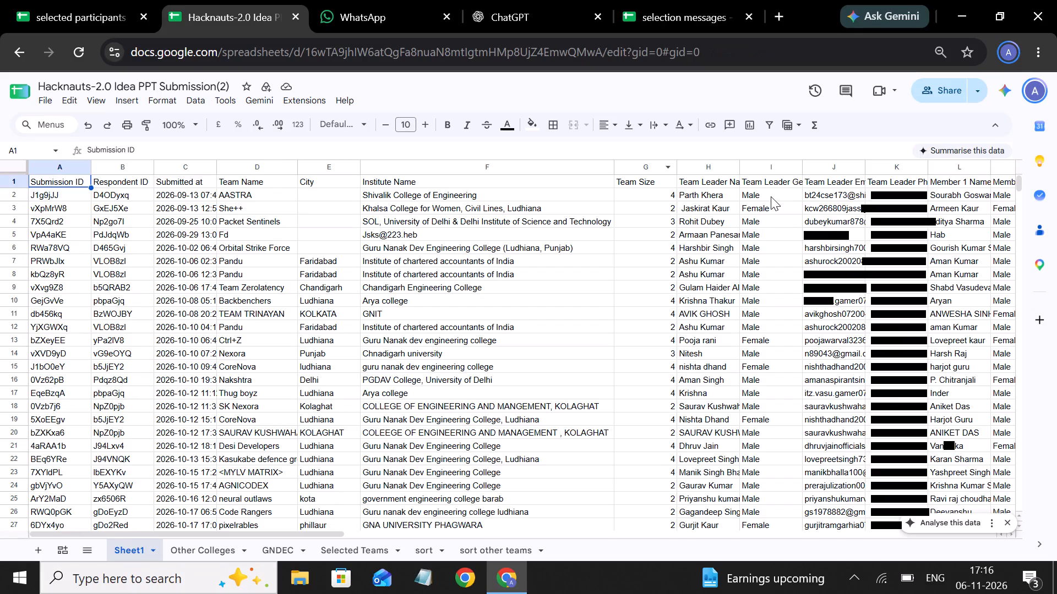
left_click(574, 230, "ctrl")
key("ctrl+f")
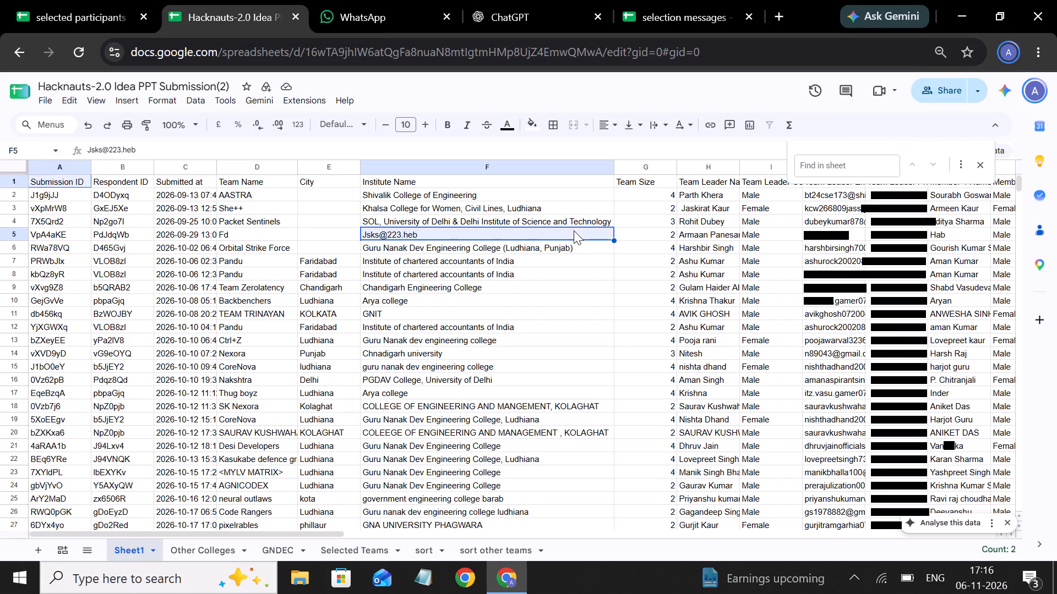
left_click(575, 291)
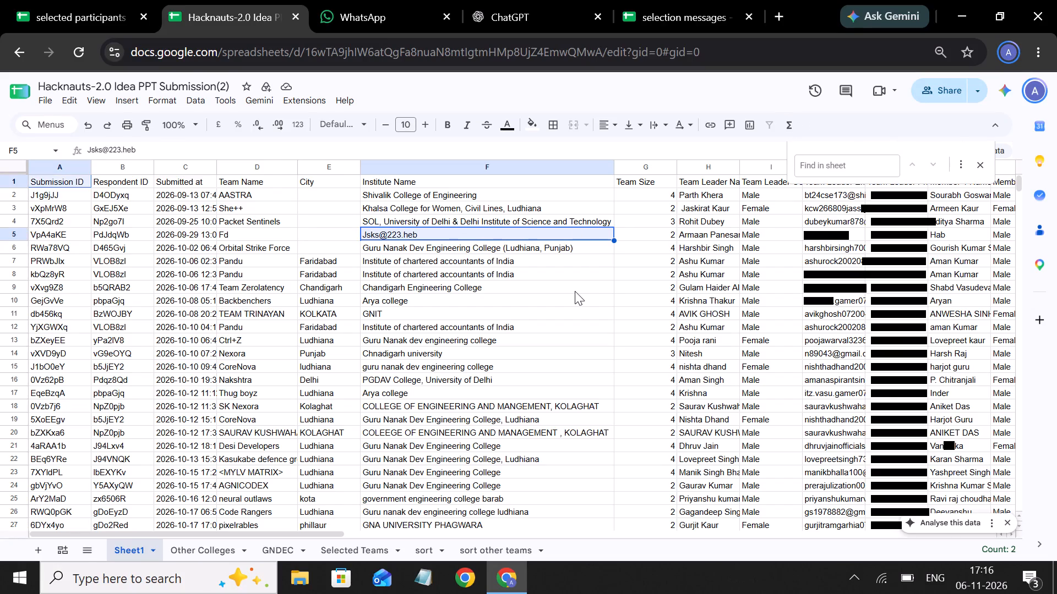
left_click(836, 167)
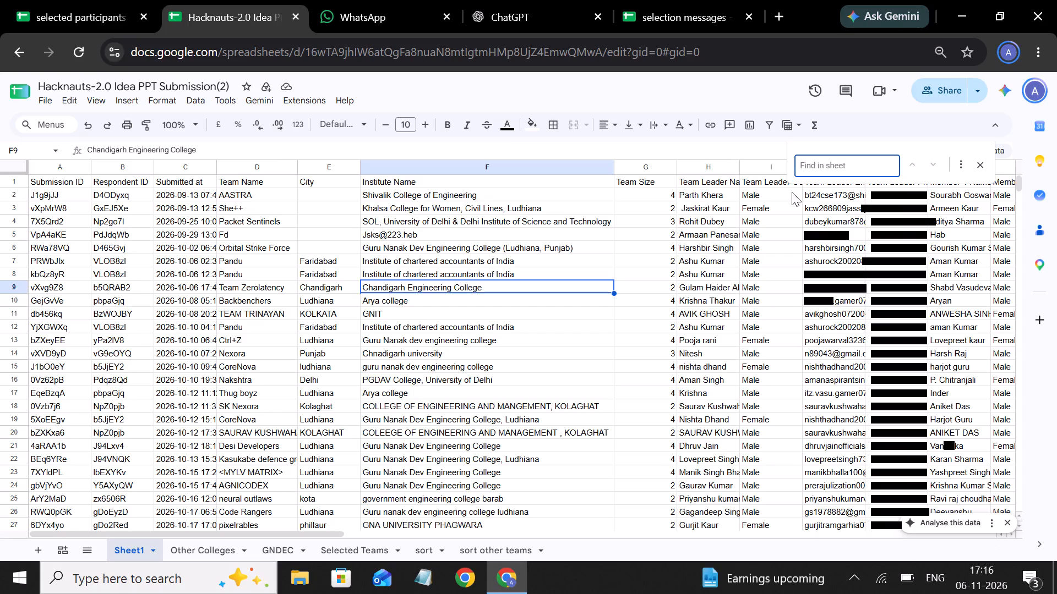
scroll(676, 243, "left", 2)
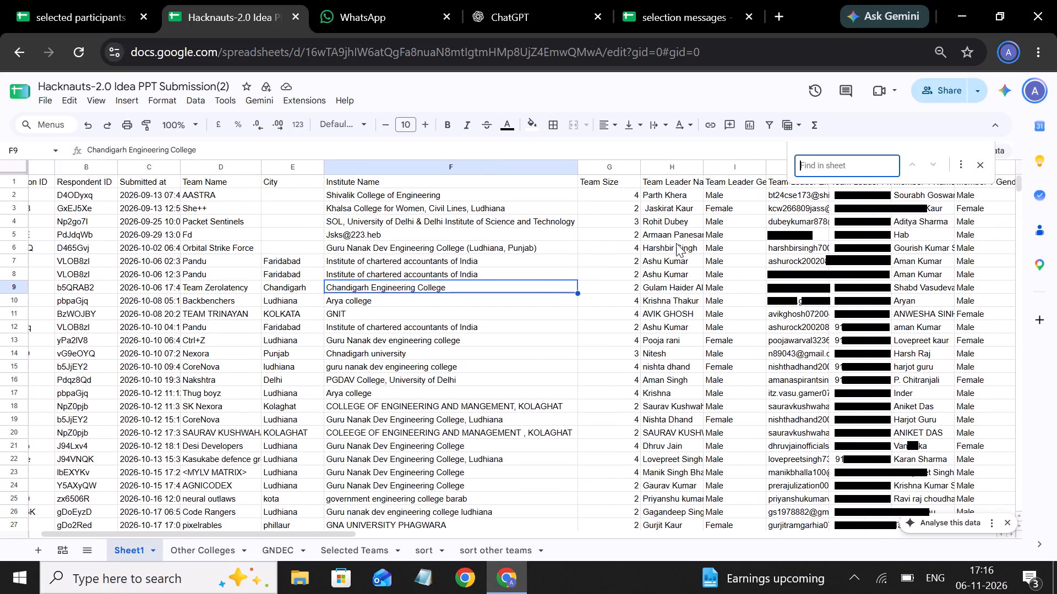
scroll(676, 243, "left", 3)
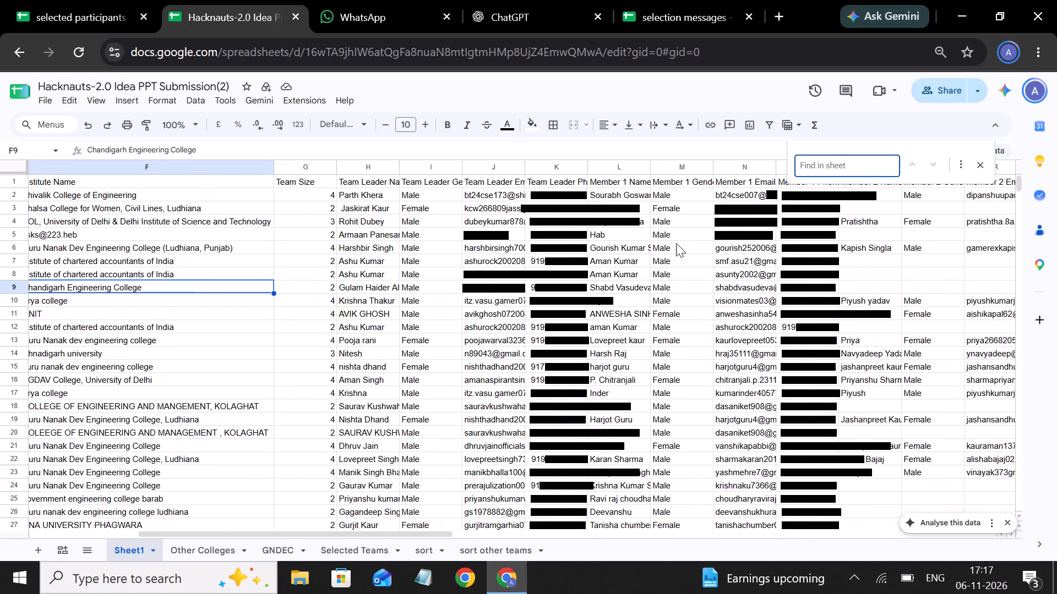
scroll(676, 243, "left", 3)
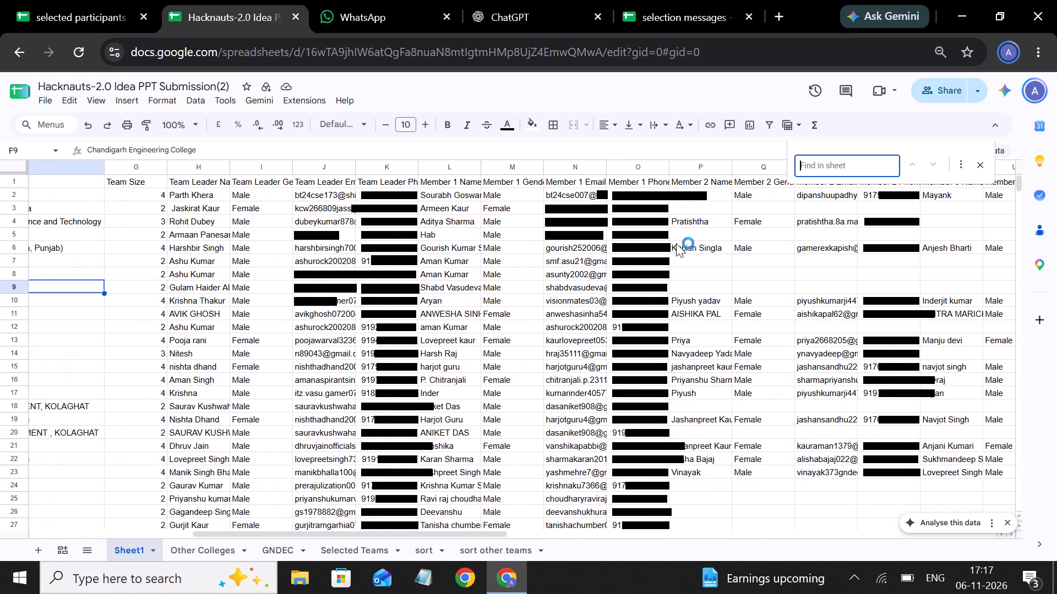
scroll(676, 243, "left", 1)
scroll(676, 243, "right", 4)
Search the submission sheet for the team sr123 and dismiss the browser's tab performance suggestion.
left_click(846, 167)
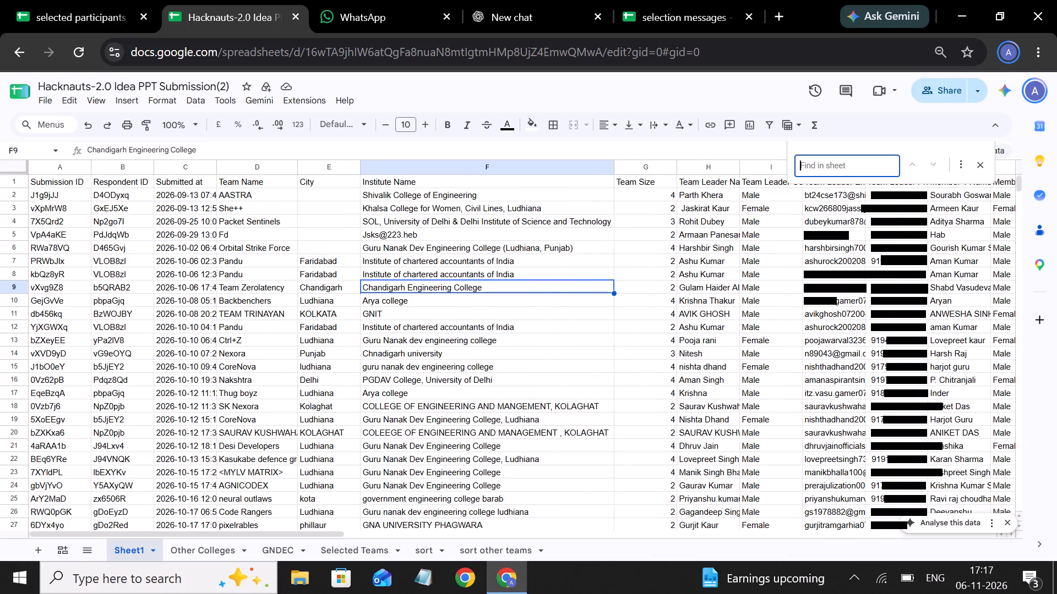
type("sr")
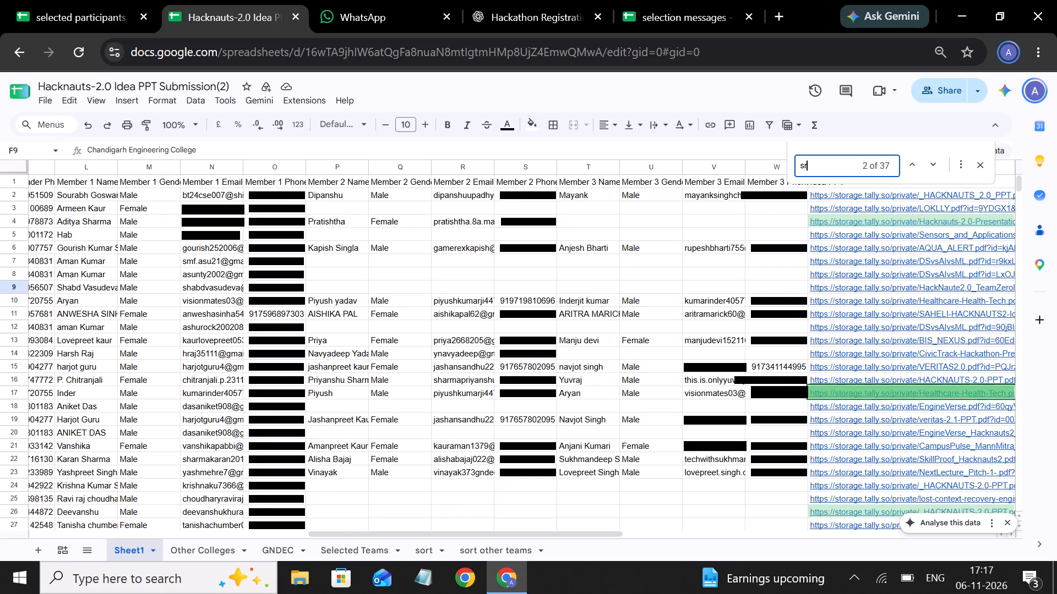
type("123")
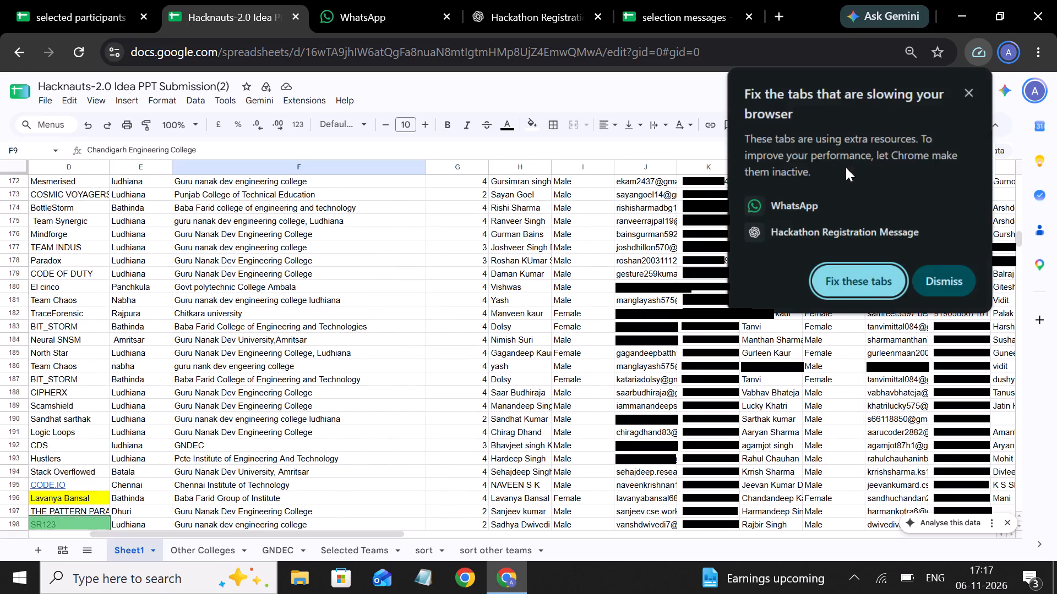
left_click(941, 280)
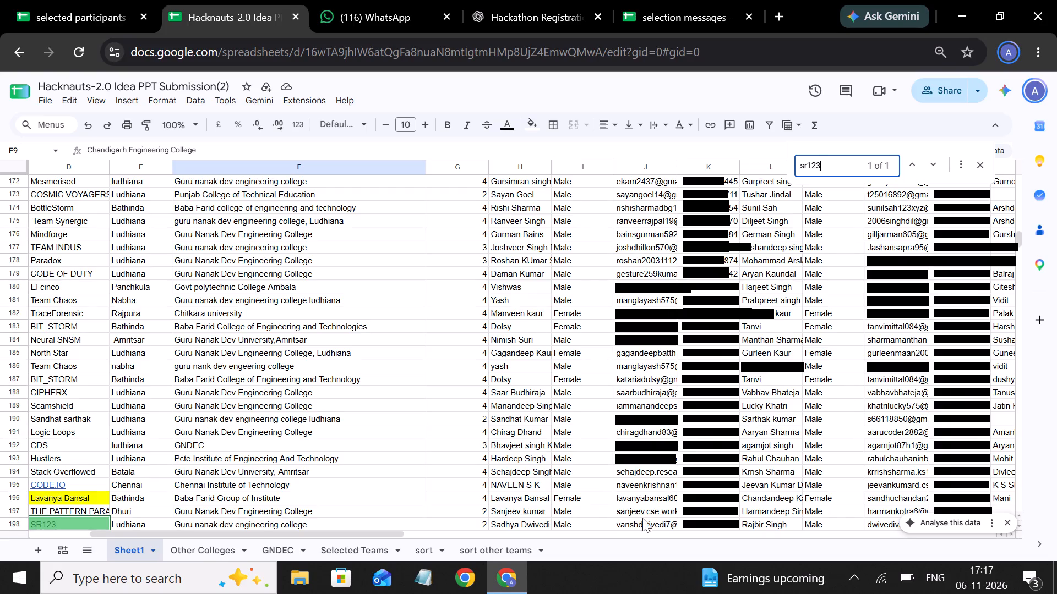
Examine the SR123 team's row for its institute, team leader and member contact details.
scroll(642, 521, "down", 1)
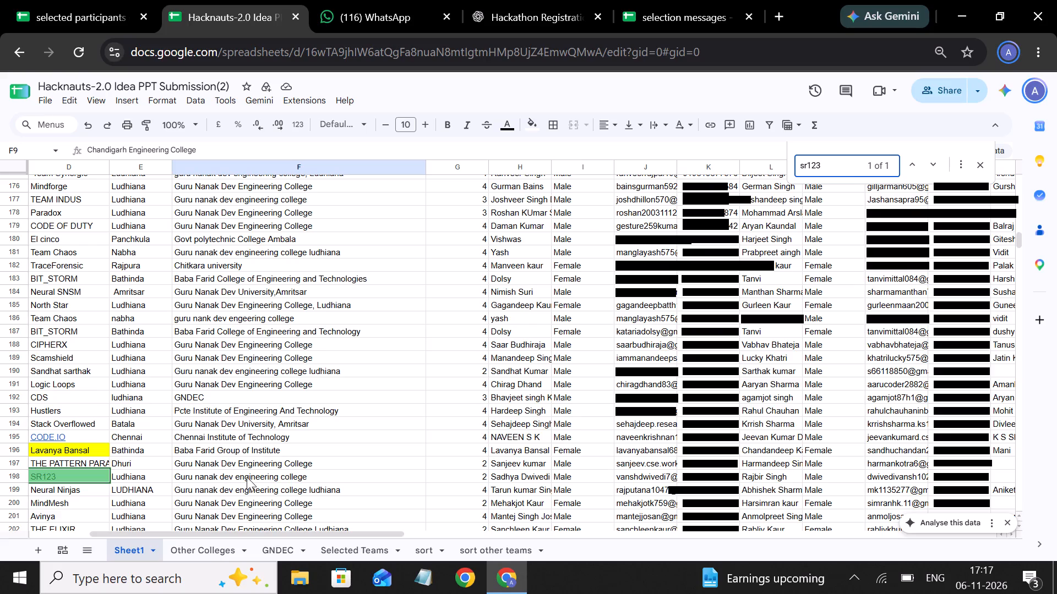
left_click(310, 475)
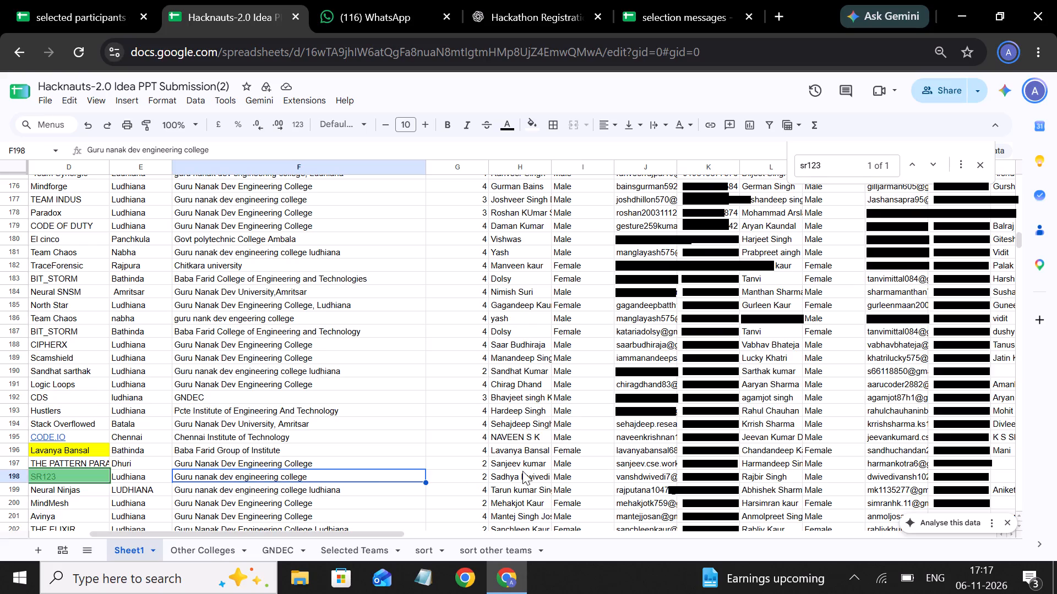
left_click(540, 480)
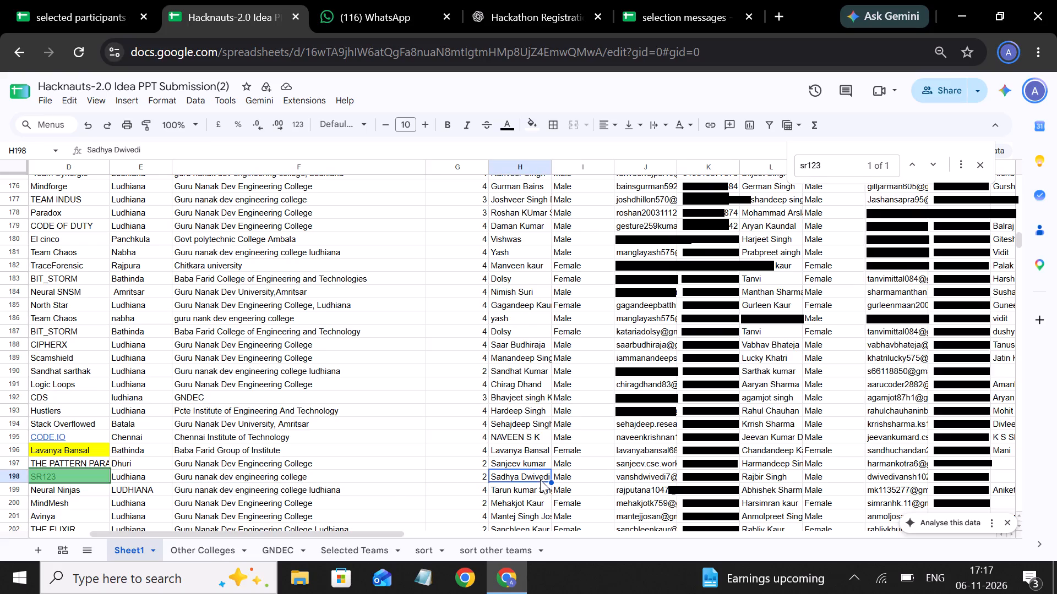
scroll(618, 481, "down", 1)
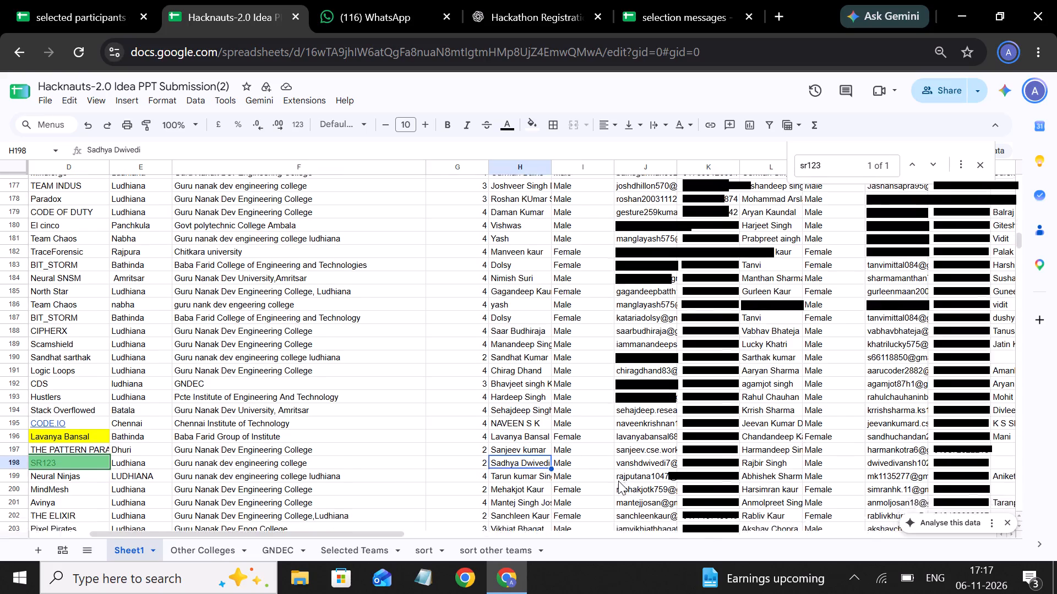
scroll(618, 481, "down", 1)
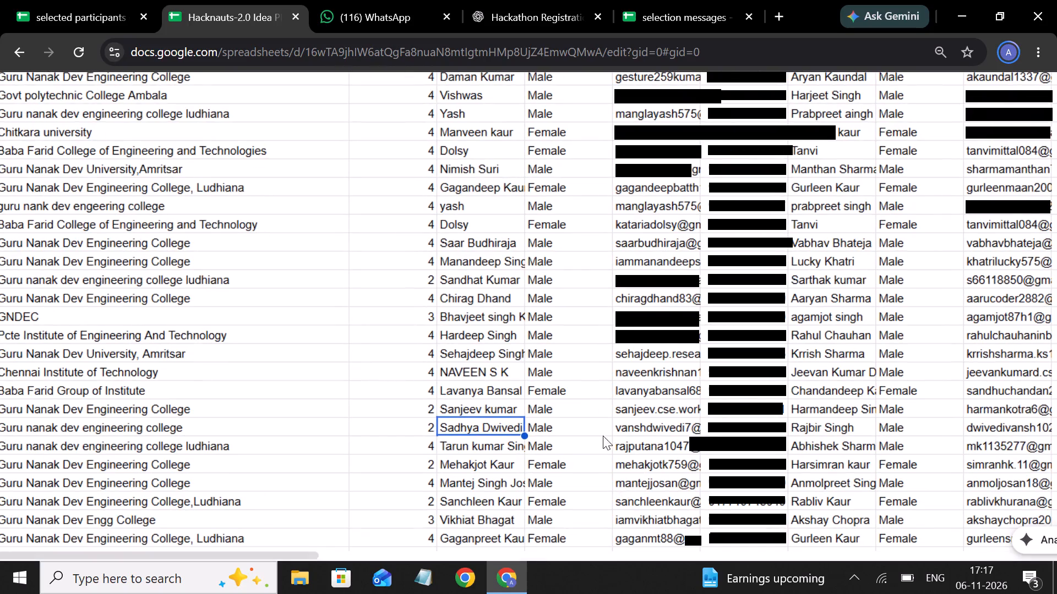
scroll(745, 430, "left", 1)
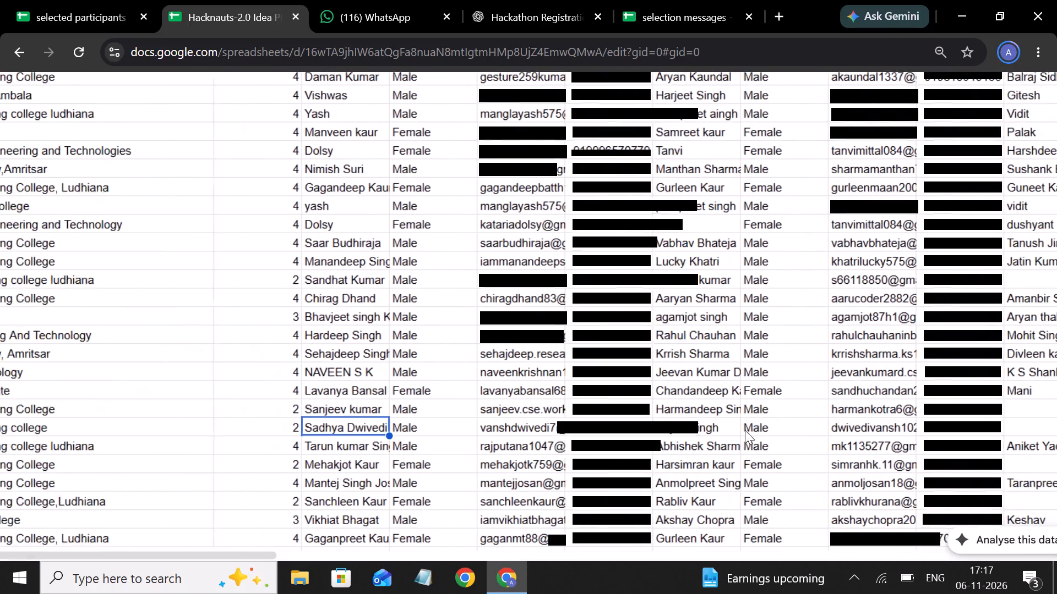
scroll(745, 430, "left", 1)
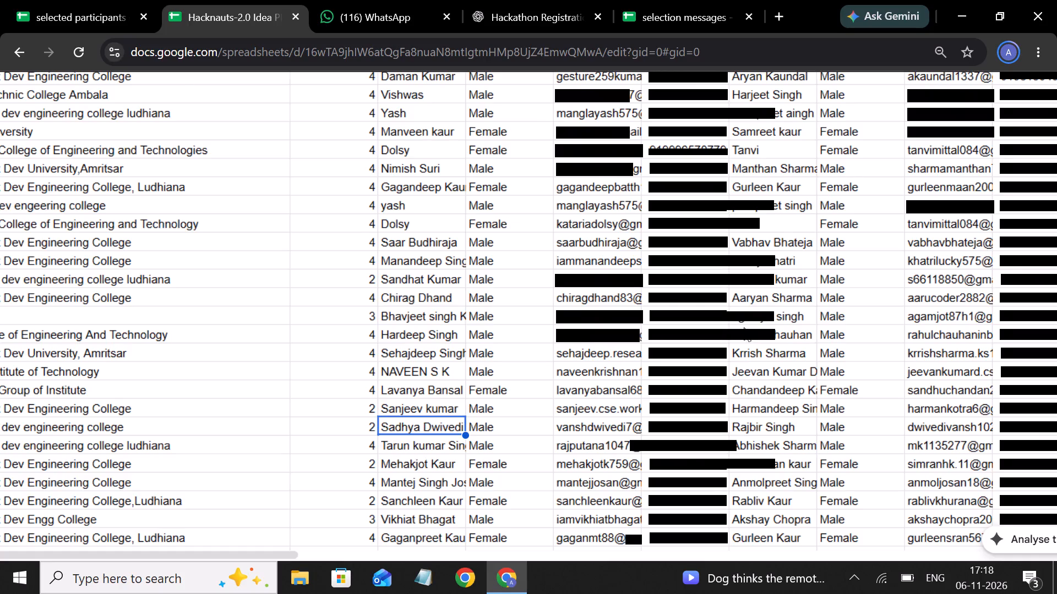
Start a new search in the submission sheet in place of the sr123 term.
double_click(837, 170)
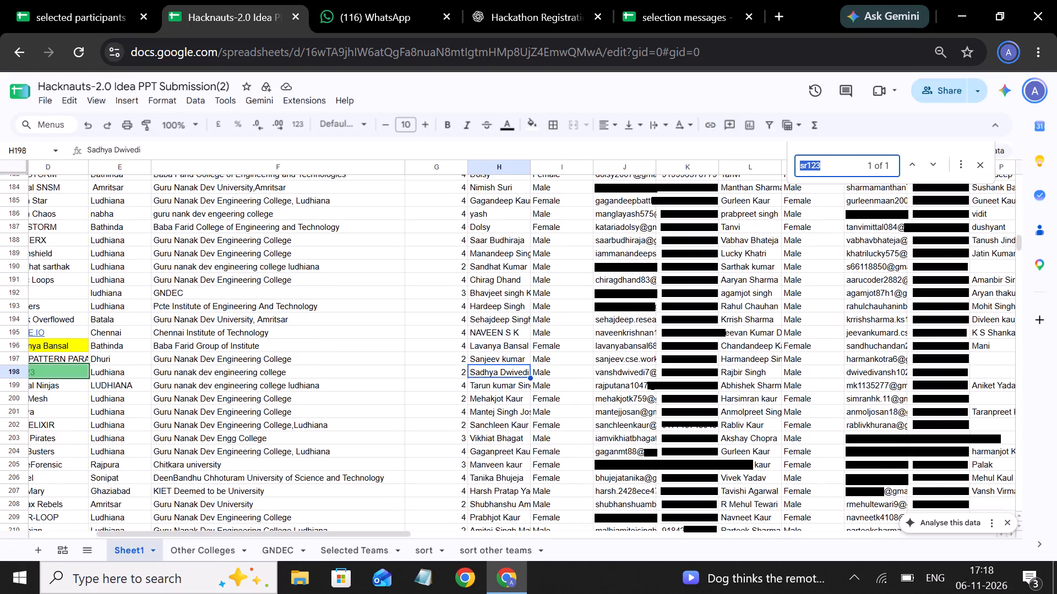
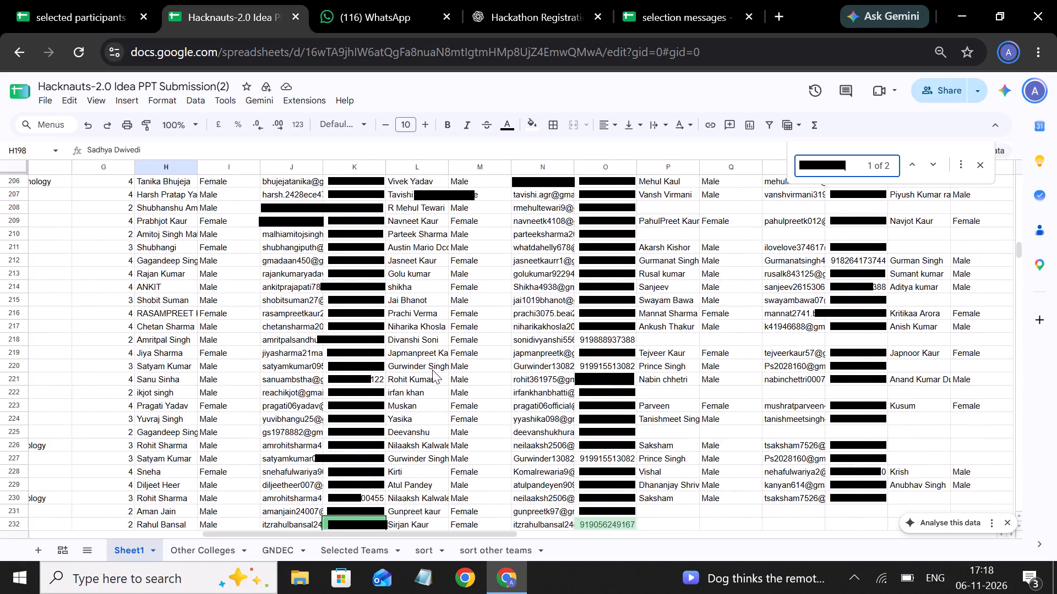
Copy the team name AstroNauts from the row of the highlighted phone number match in the submission sheet.
scroll(432, 370, "right", 6)
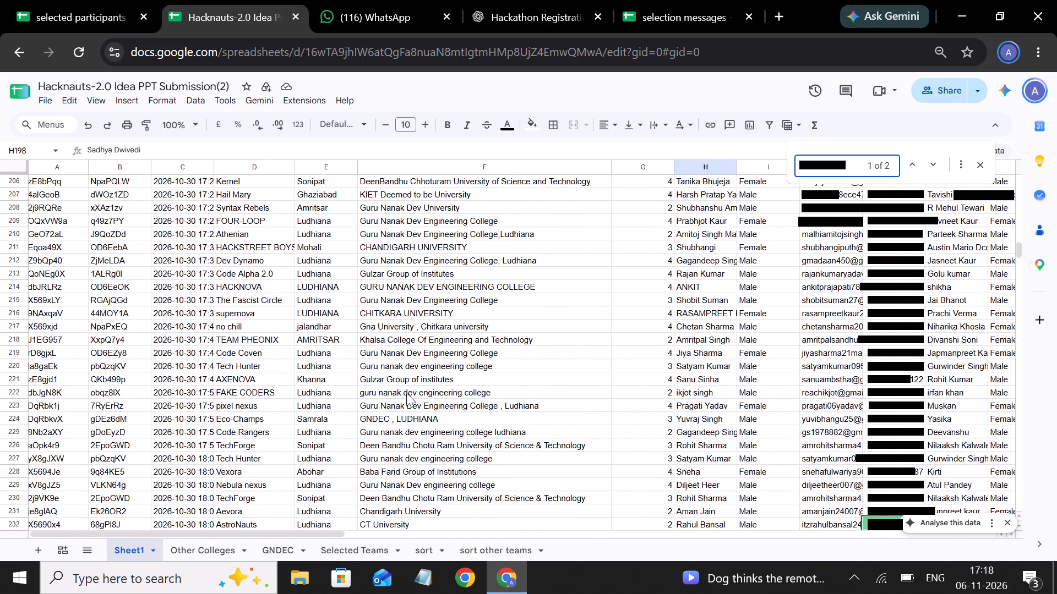
left_click(260, 522)
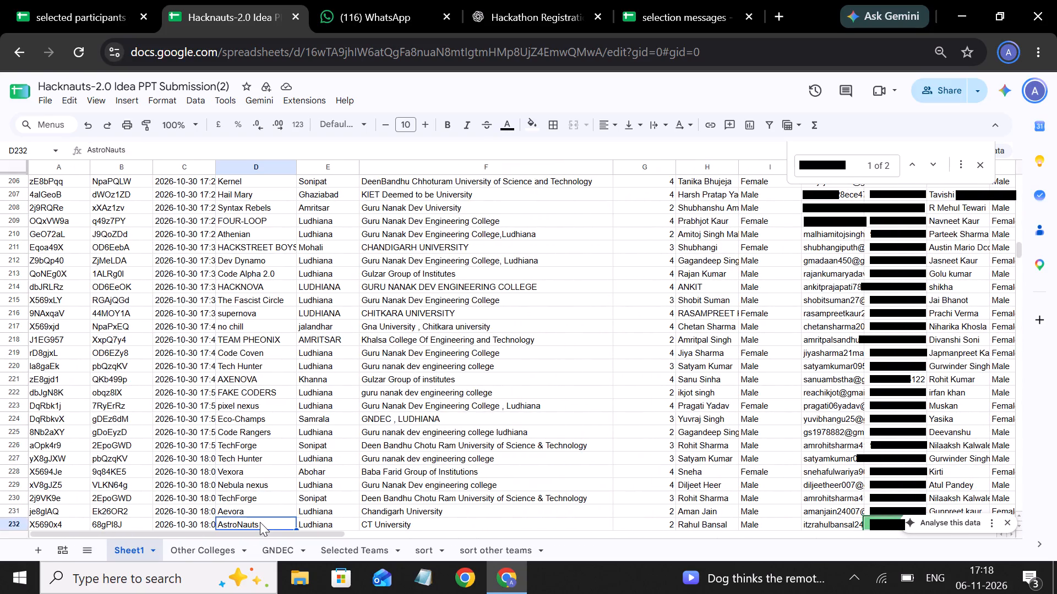
key("ctrl+c")
Add a new row to Sheet4 of the selection messages spreadsheet with Sr no 9 and the copied team name AstroNauts.
left_click(686, 8)
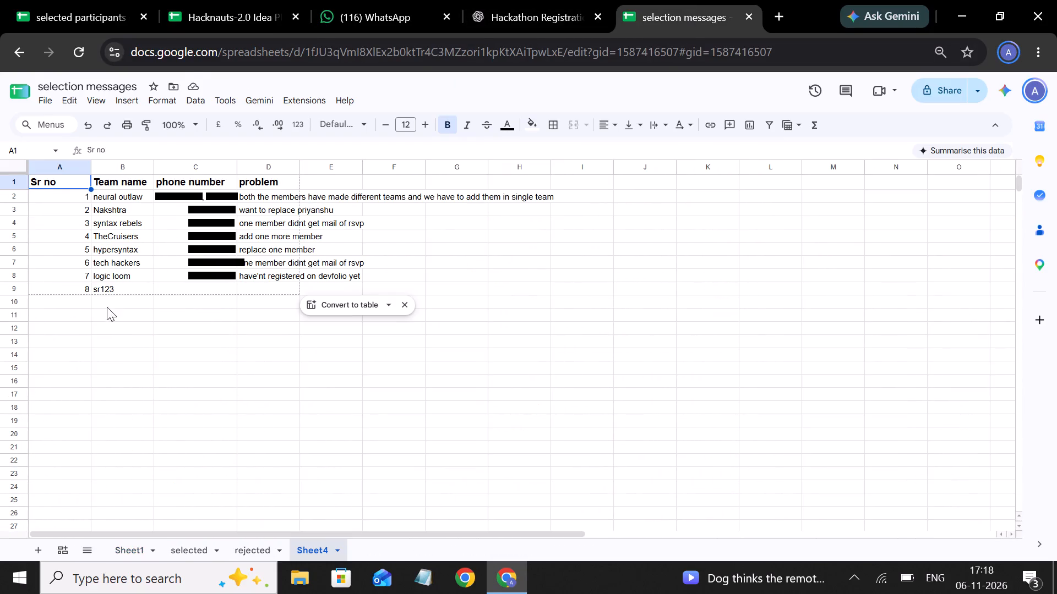
left_click(86, 303)
key("9")
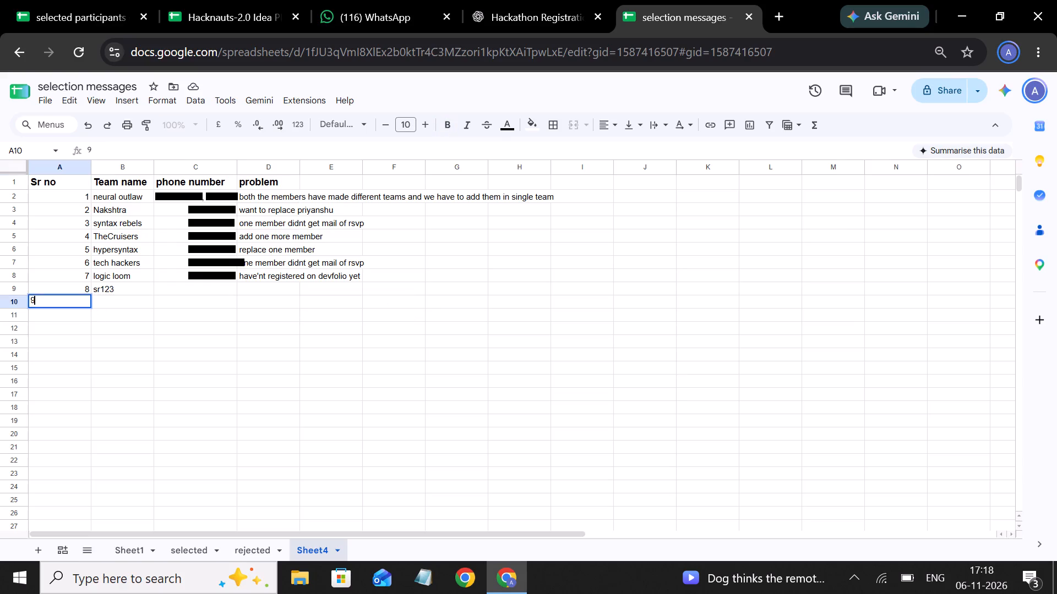
left_click(102, 305)
key("ctrl+v")
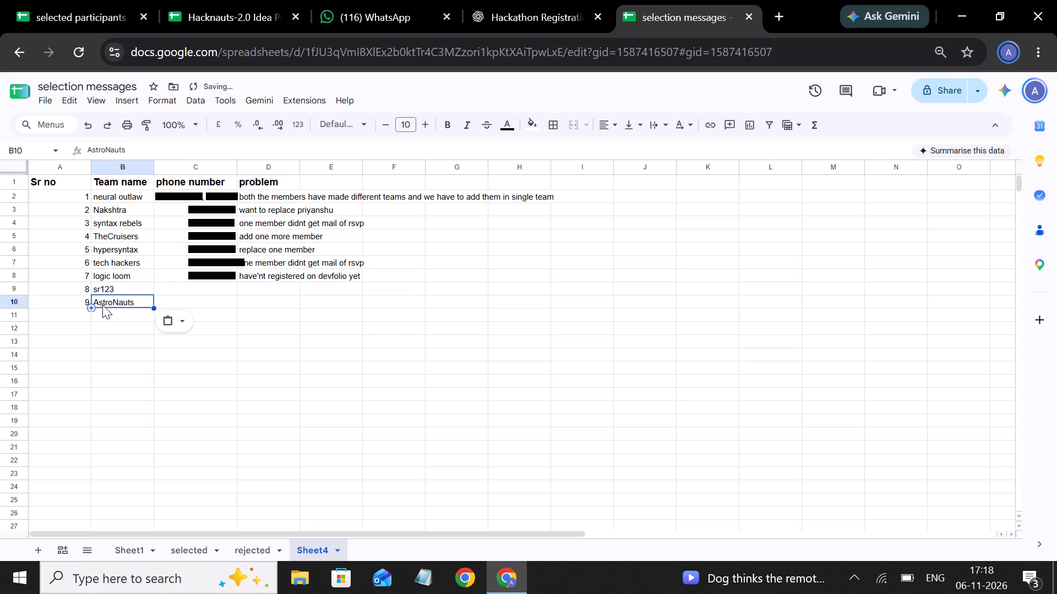
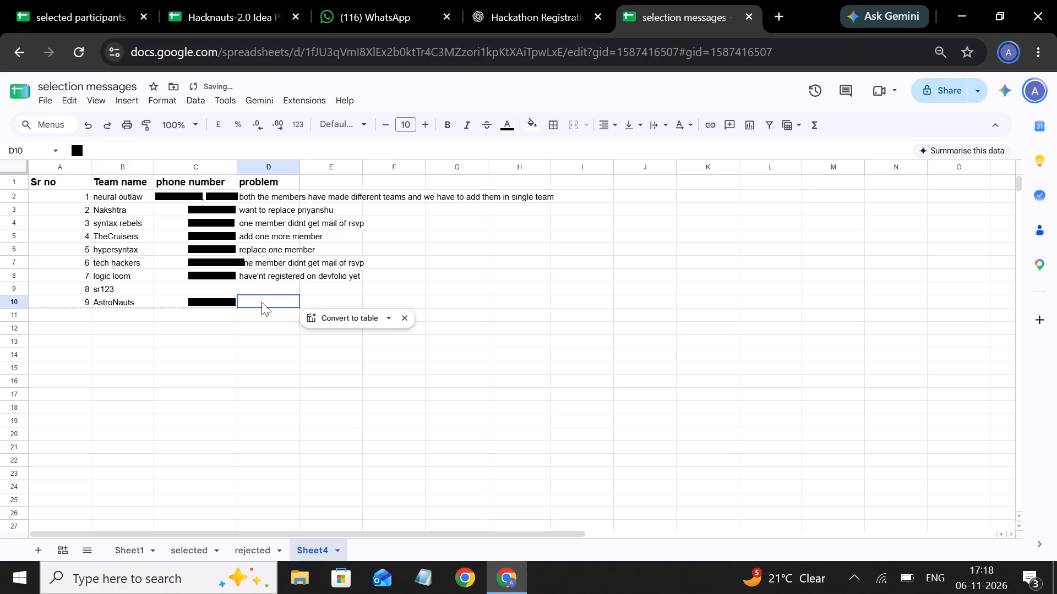
Enter "want to register one member" as the problem for team AstroNauts in Sheet4.
type("wantt")
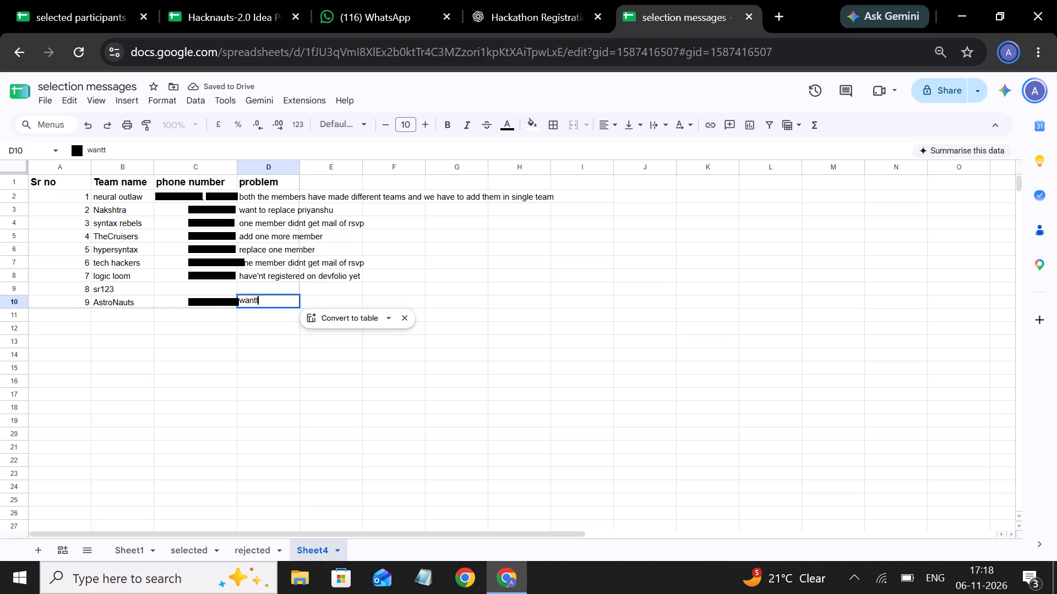
key("BackSpace")
key("space")
type("to reg")
type("ister")
key("space")
type("one member")
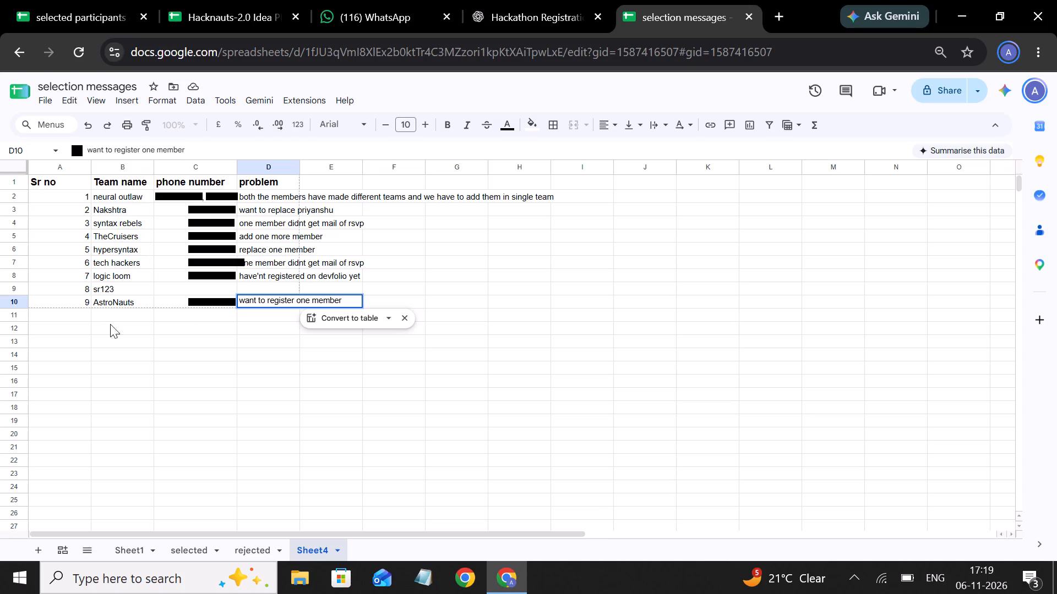
left_click(83, 316)
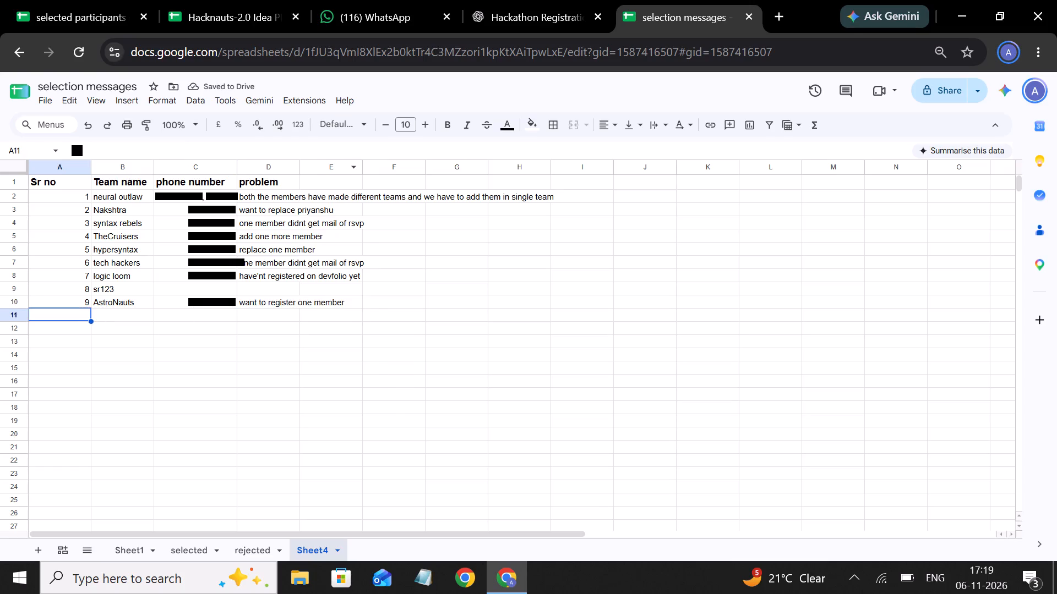
Switch to the Hacknauts-2.0 Idea PPT Submission(2) spreadsheet.
left_click(243, 1)
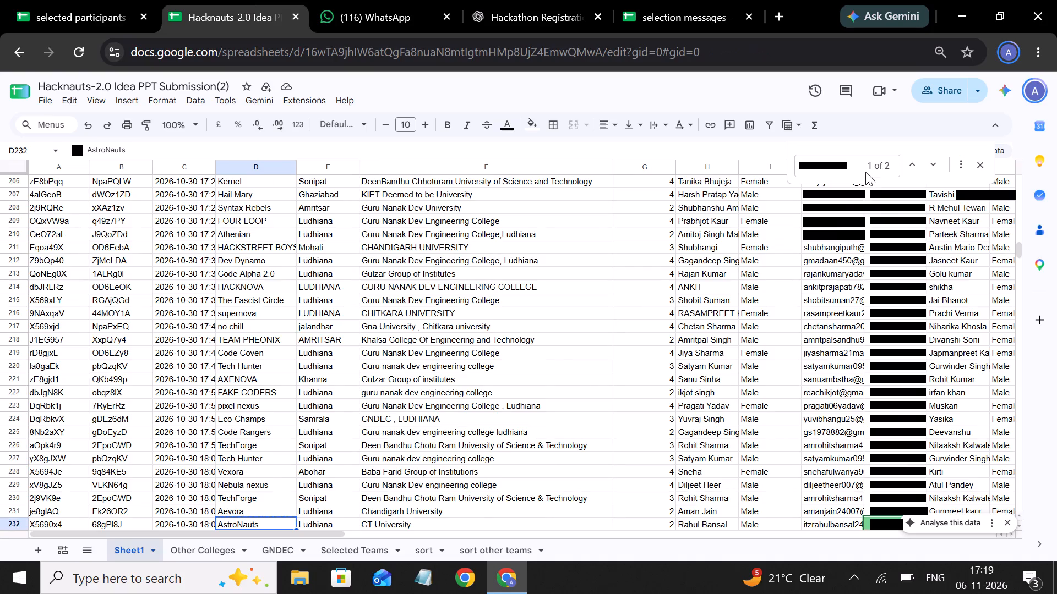
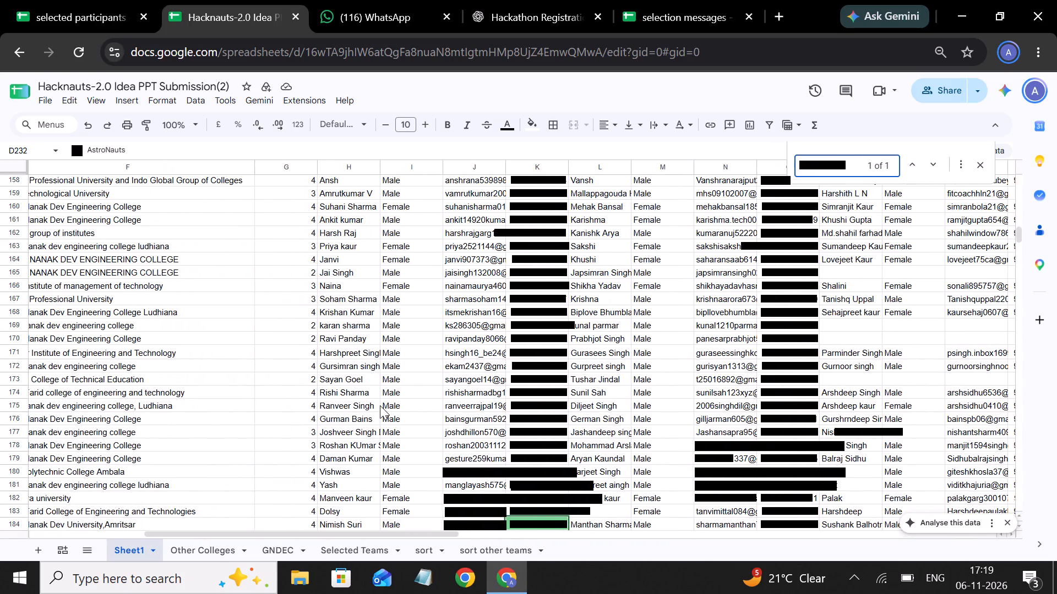
Copy the team name Neural SNSM from row 184 of the submission sheet.
scroll(380, 405, "right", 4)
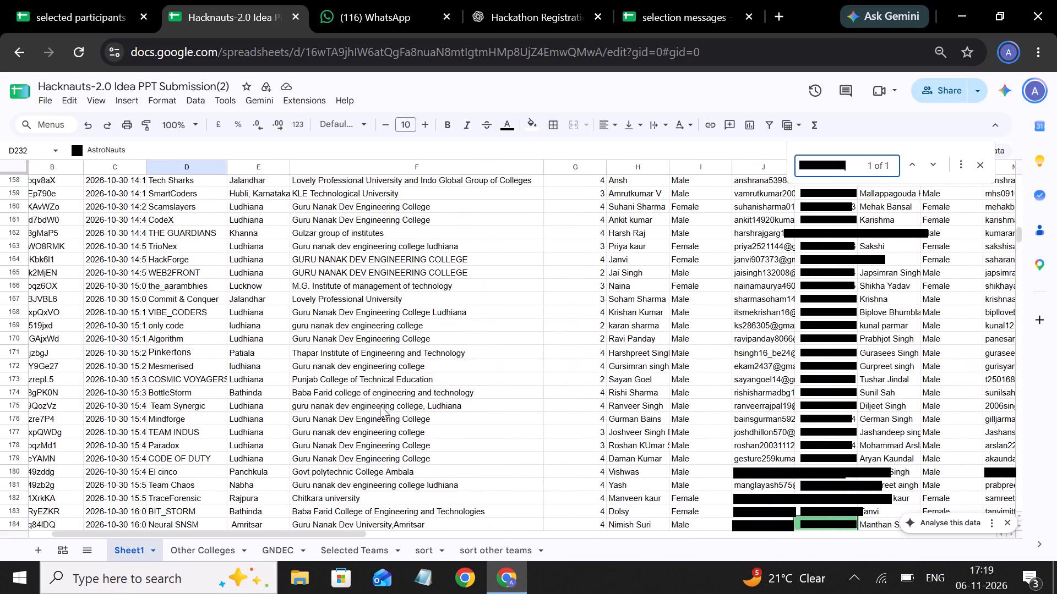
scroll(380, 405, "right", 3)
scroll(380, 405, "down", 1)
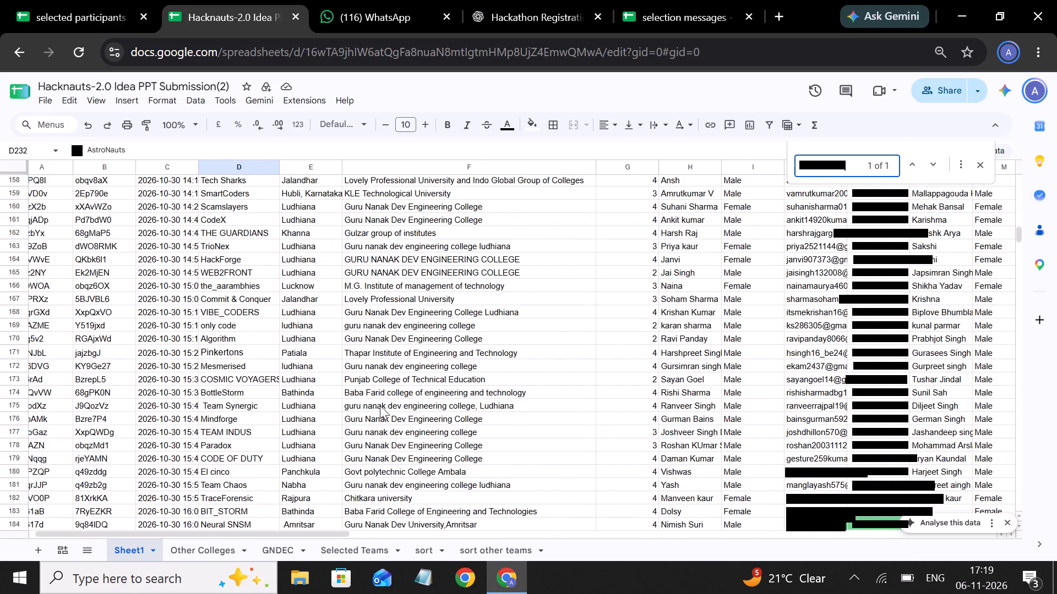
scroll(380, 405, "down", 1)
left_click(247, 479)
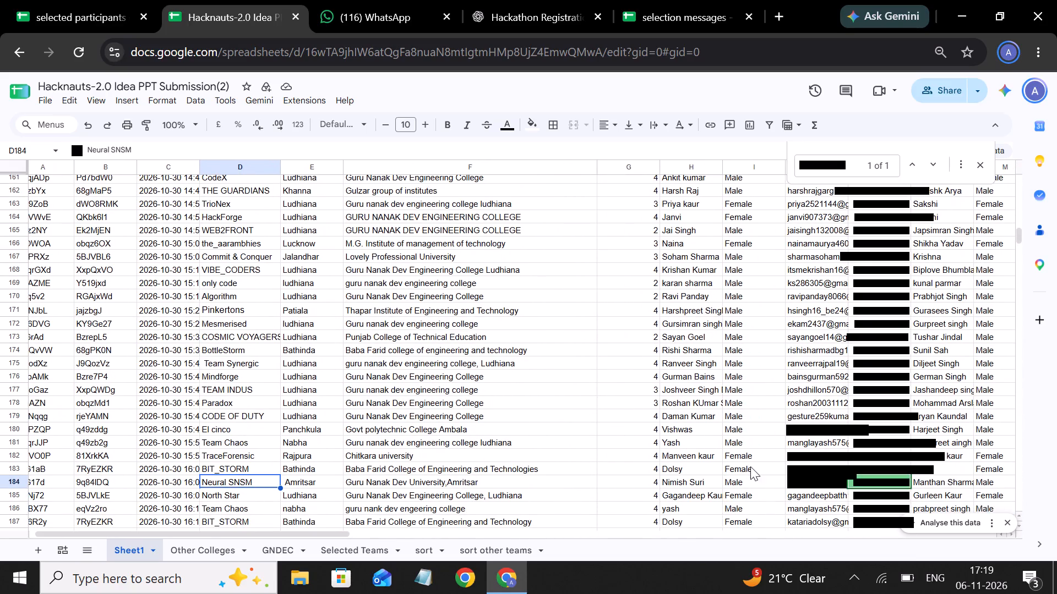
scroll(841, 483, "left", 2)
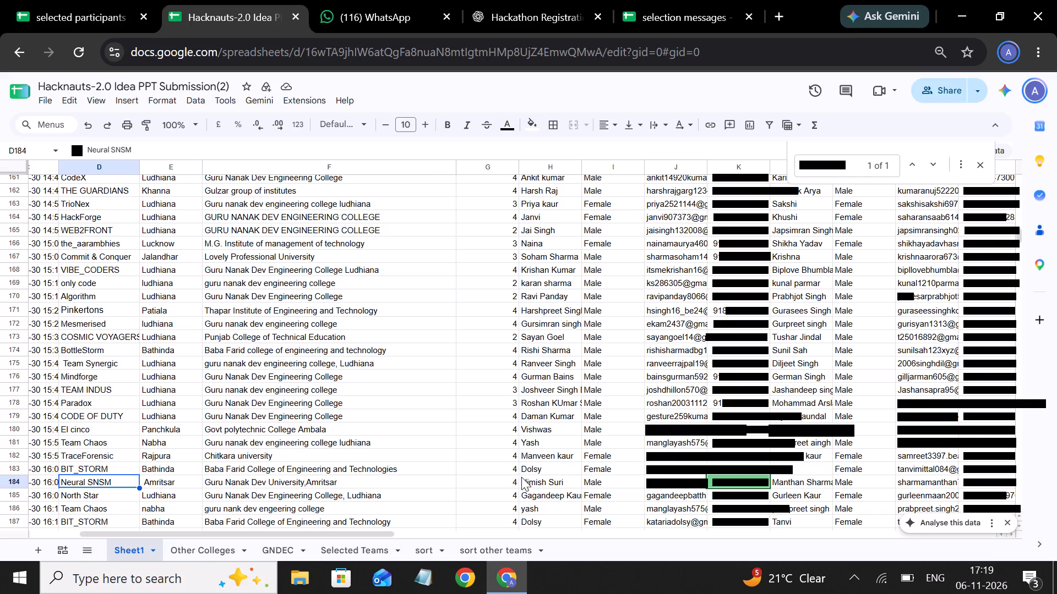
left_click(105, 486)
key("ctrl+c")
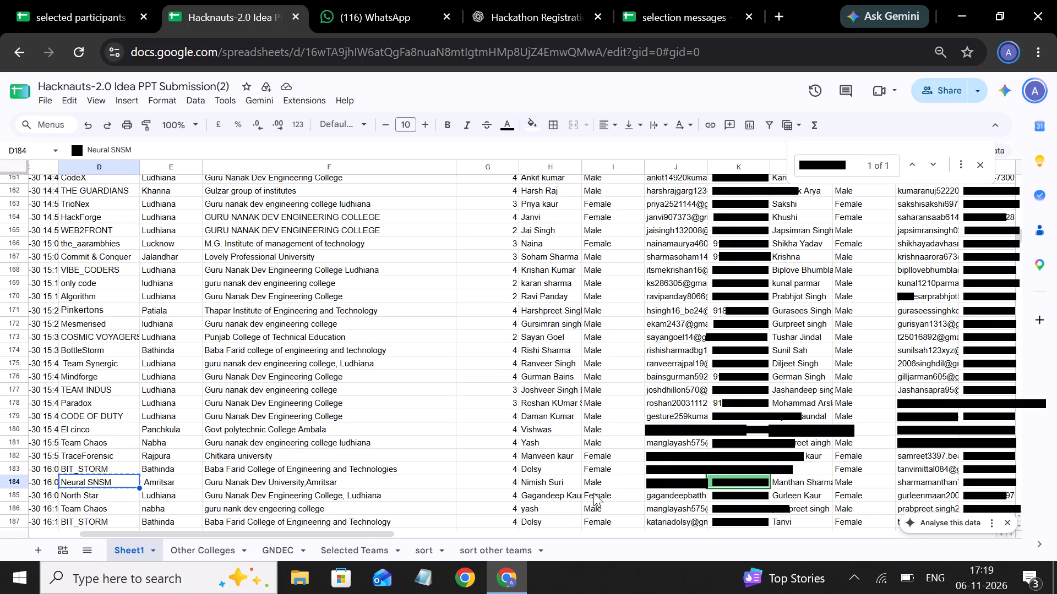
Switch to the selection messages spreadsheet and add serial number 10 with the copied team name Neural SNSM in row 11 of Sheet4.
scroll(598, 493, "left", 4)
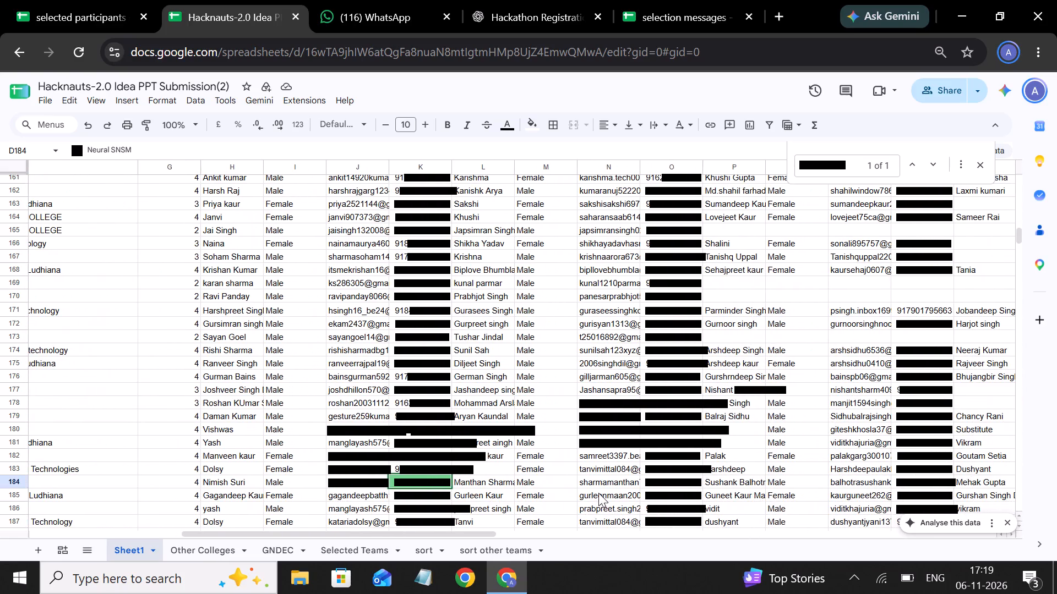
left_click(516, 1)
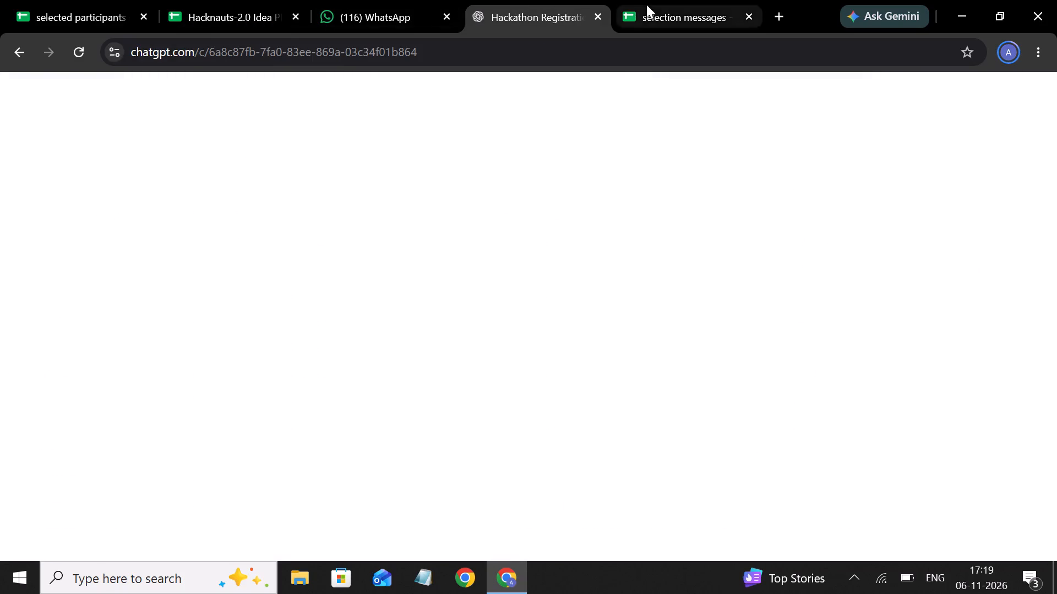
left_click(646, 4)
type("10")
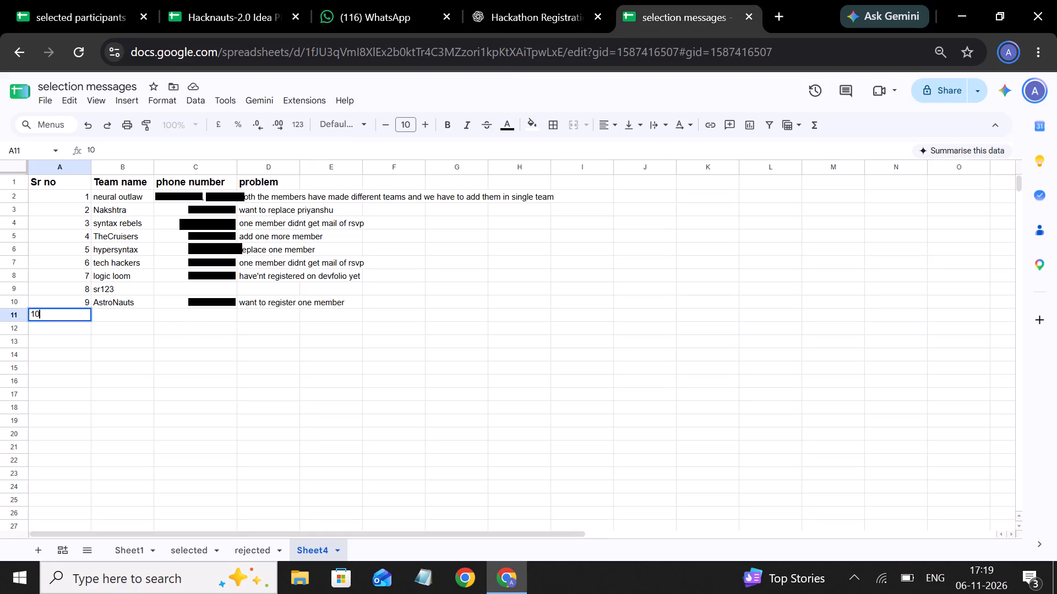
left_click(131, 318)
key("ctrl+v")
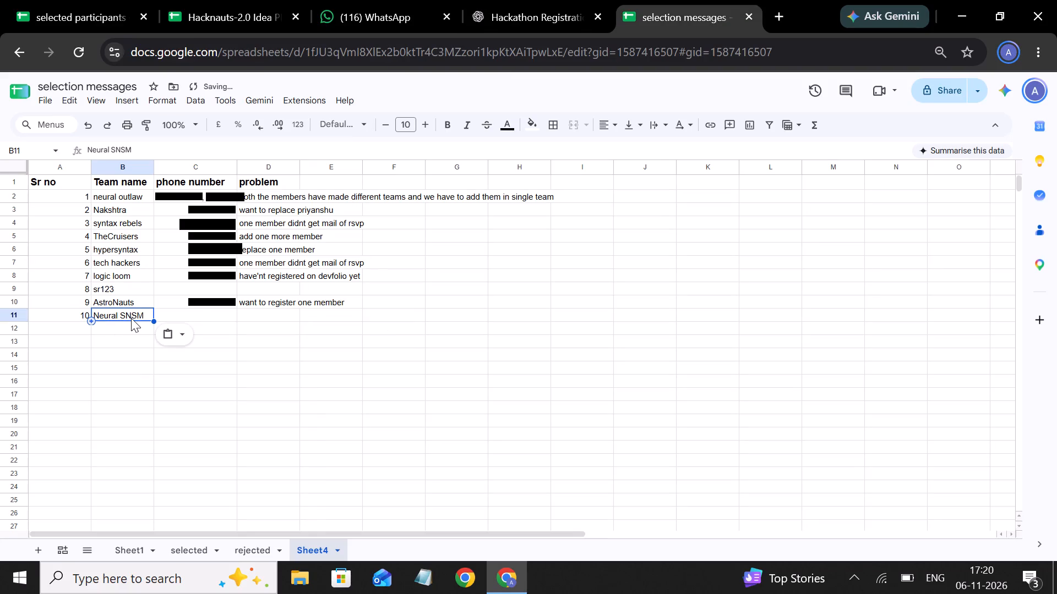
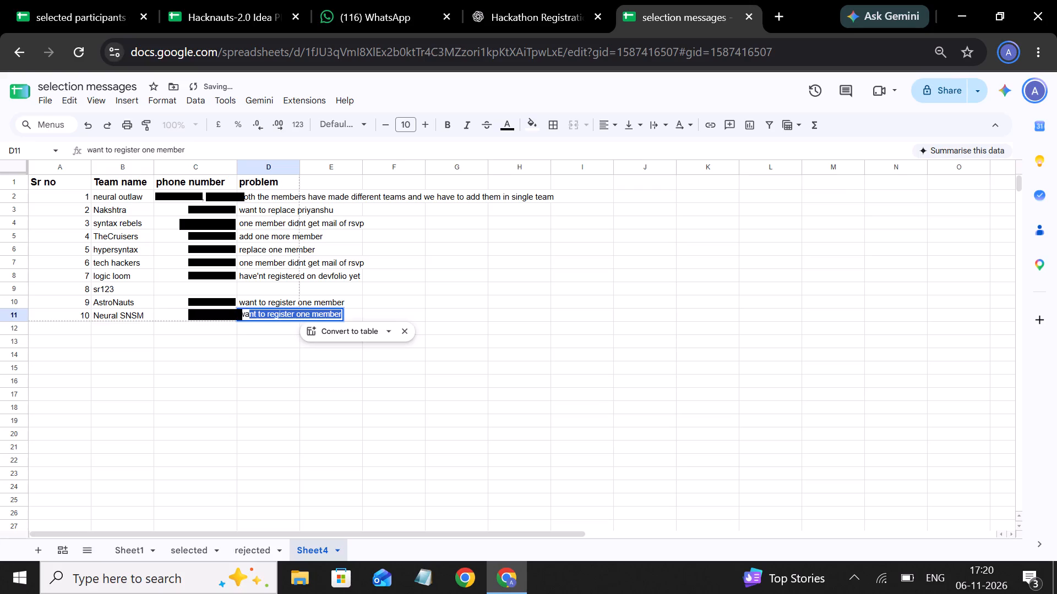
Enter the problem "want to replace one member" for team Neural SNSM in row 11 of Sheet4.
type("nt to replace one member")
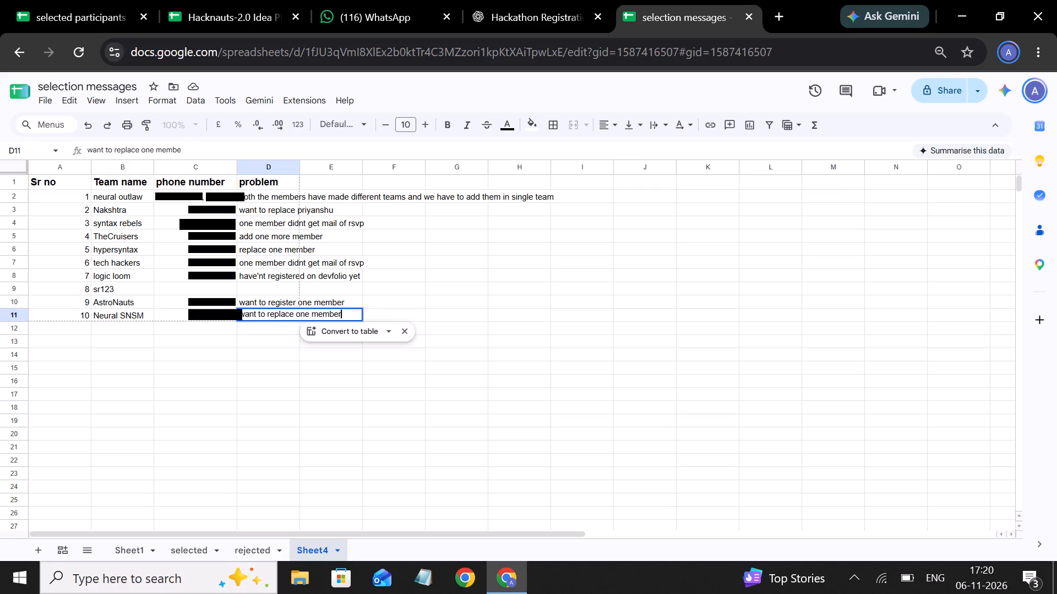
left_click(79, 329)
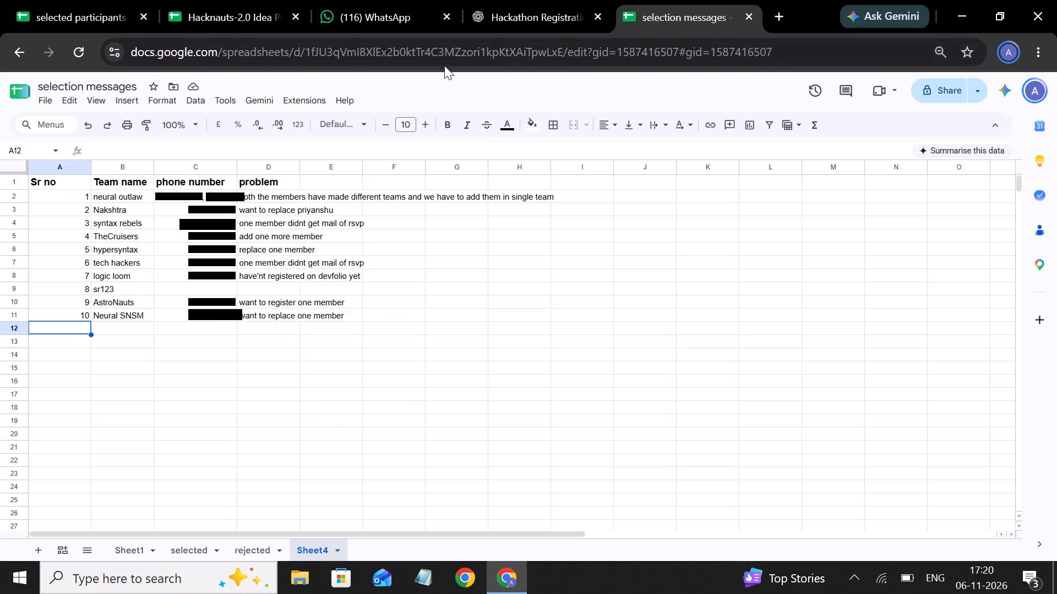
Switch back to the Hacknauts-2.0 Idea PPT Submission(2) spreadsheet.
left_click(192, 8)
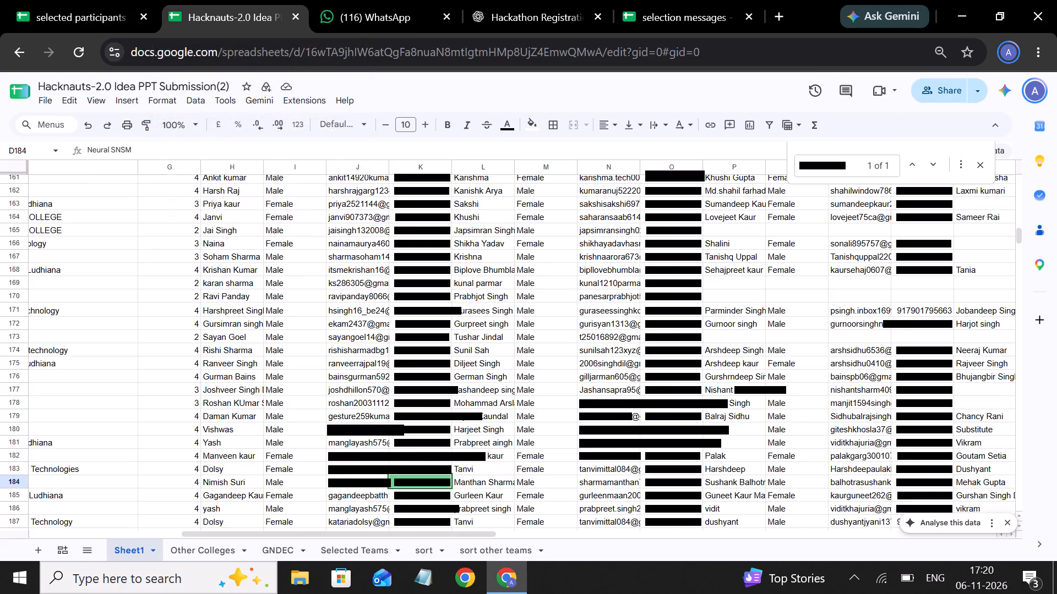
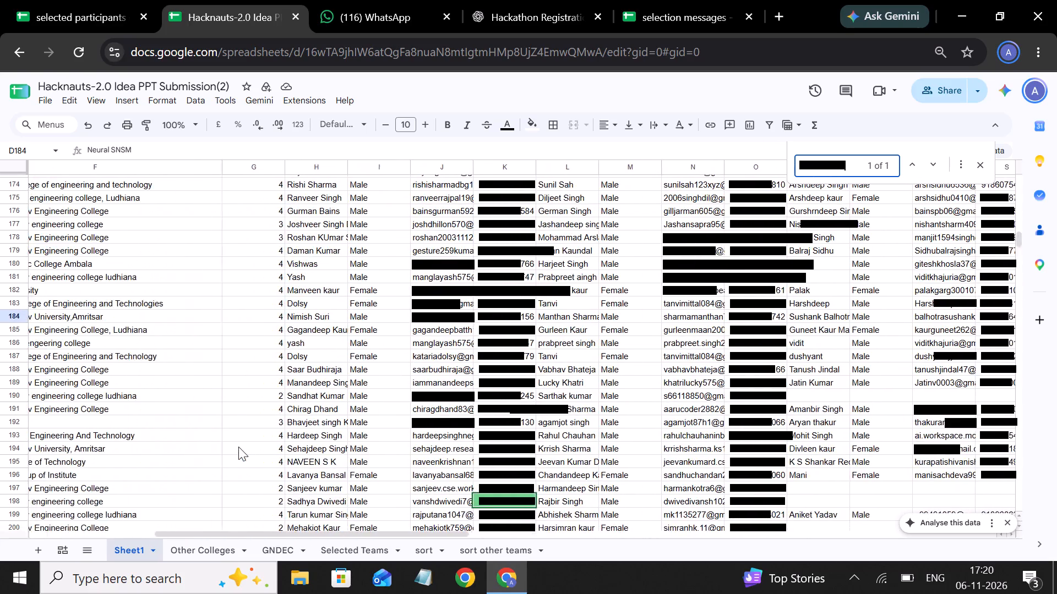
Copy the team name SR123 from row 198 of the submission sheet.
scroll(238, 447, "right", 2)
left_click(138, 499)
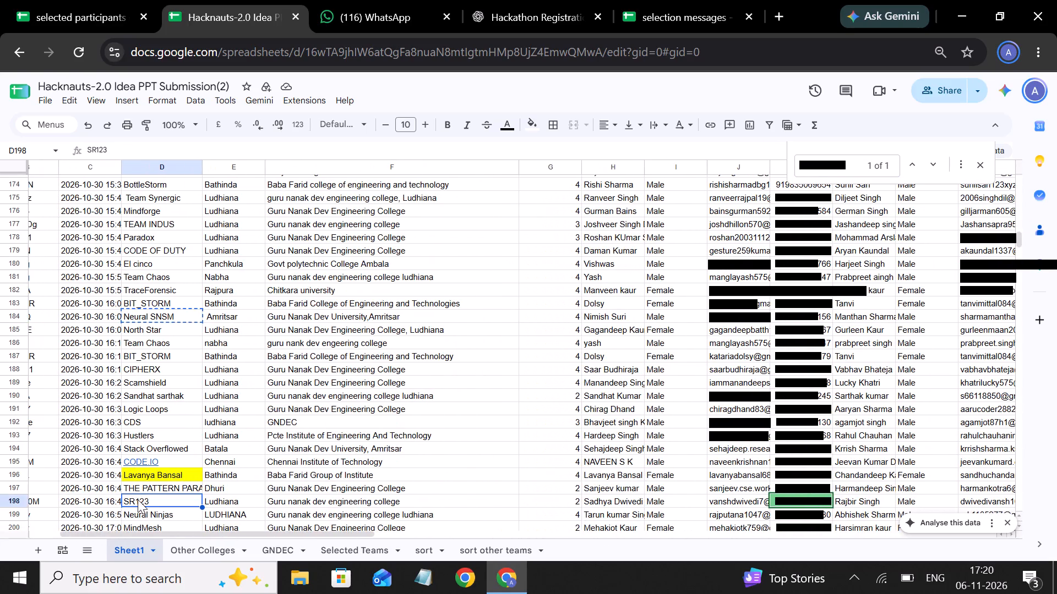
key("ctrl+c")
Switch to the selection messages spreadsheet and enter serial number 11 in row 12 of Sheet4.
left_click(657, 12)
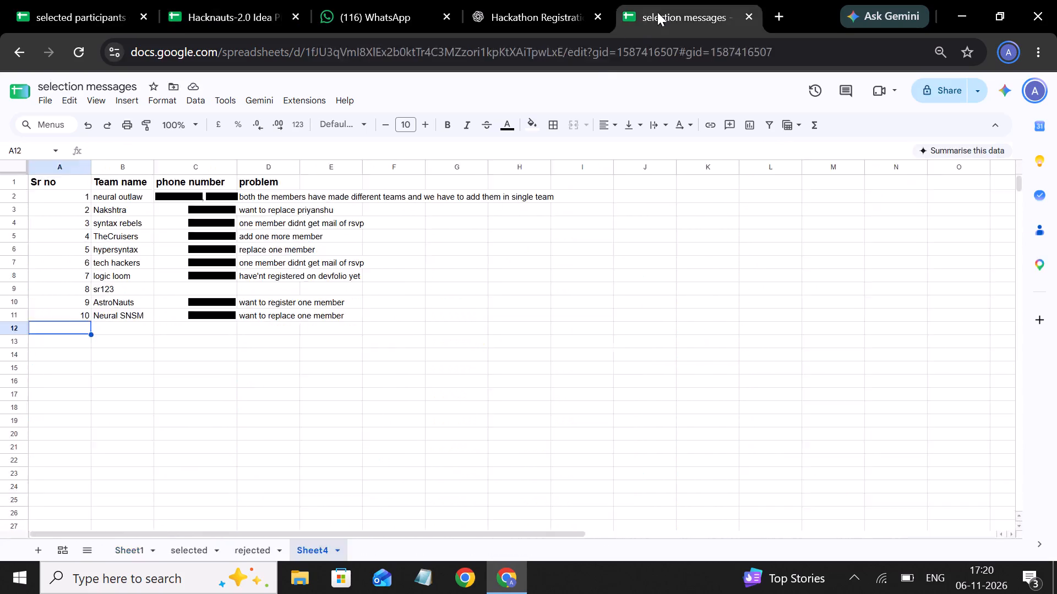
type("11")
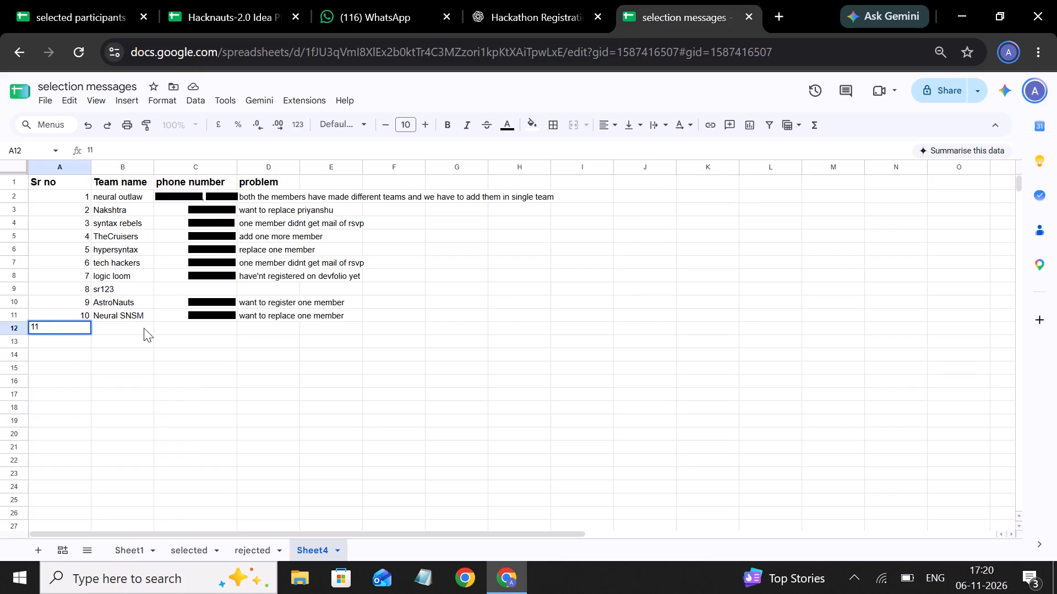
left_click(141, 328)
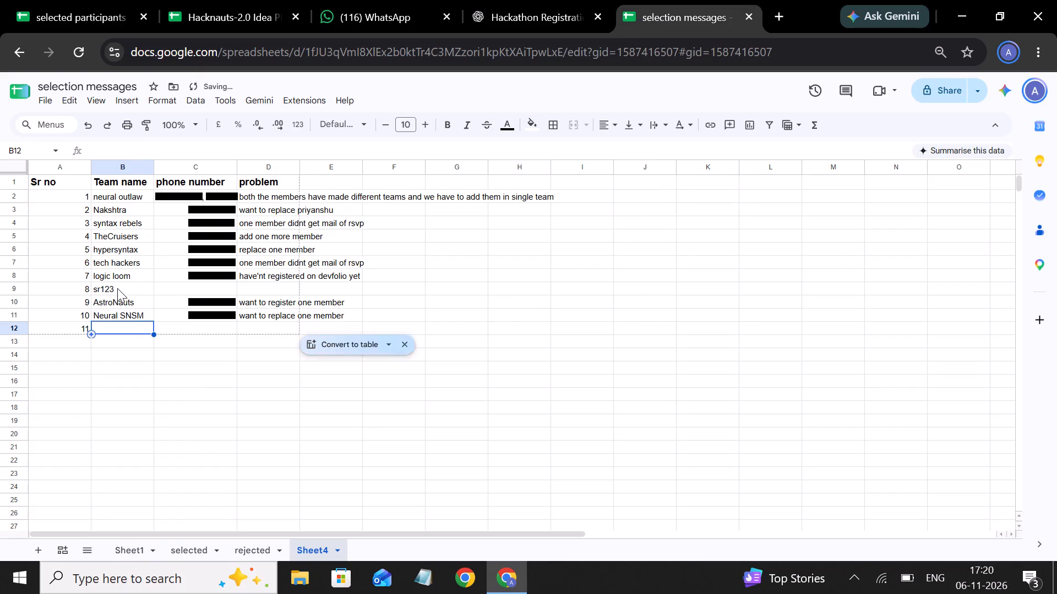
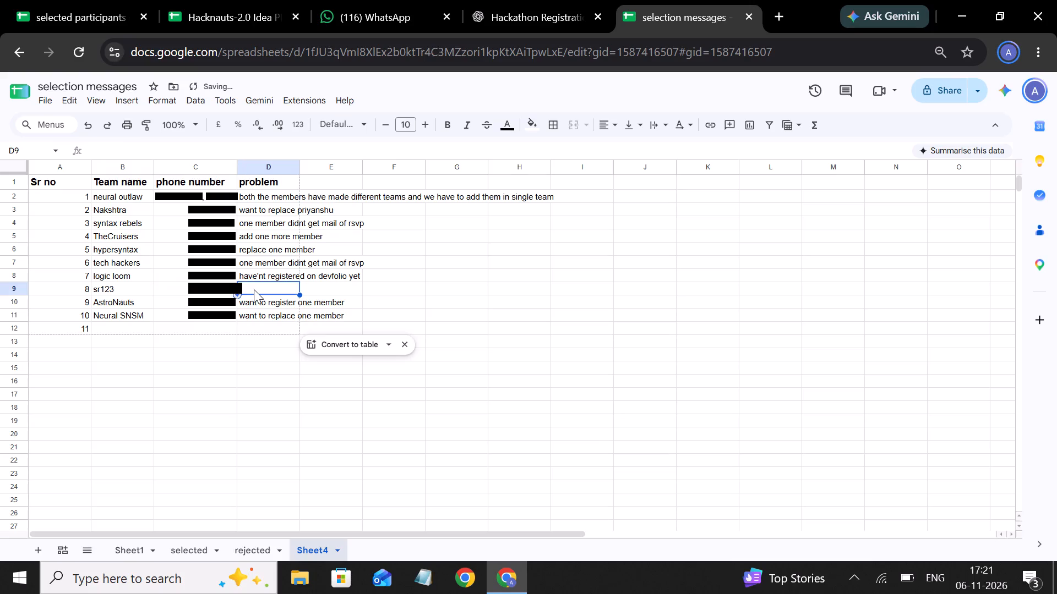
Enter the problem text "registerd the person we need to send the acceptan" for team sr123 in row 9 of Sheet4.
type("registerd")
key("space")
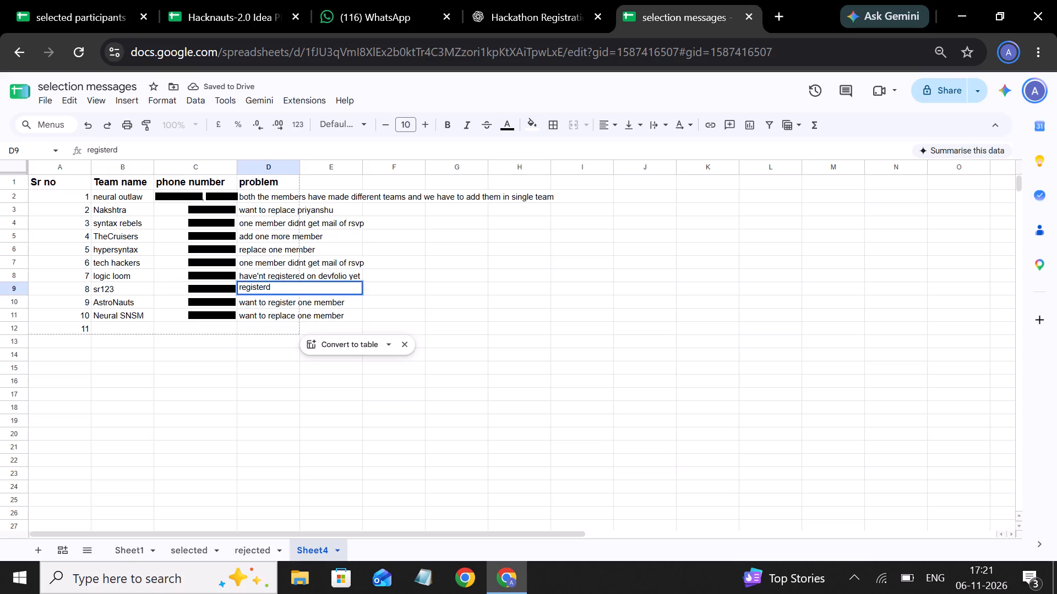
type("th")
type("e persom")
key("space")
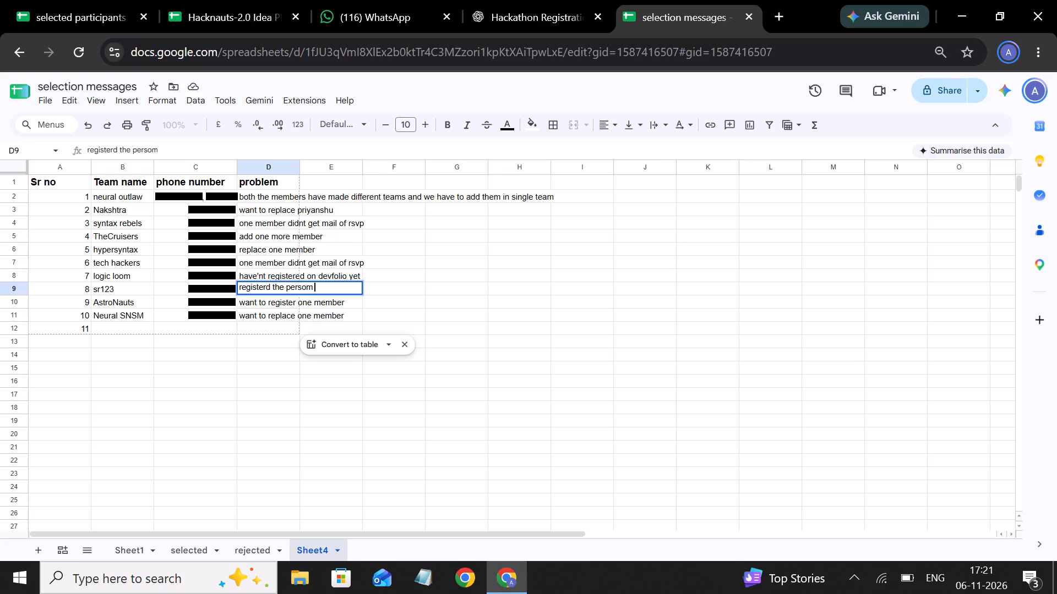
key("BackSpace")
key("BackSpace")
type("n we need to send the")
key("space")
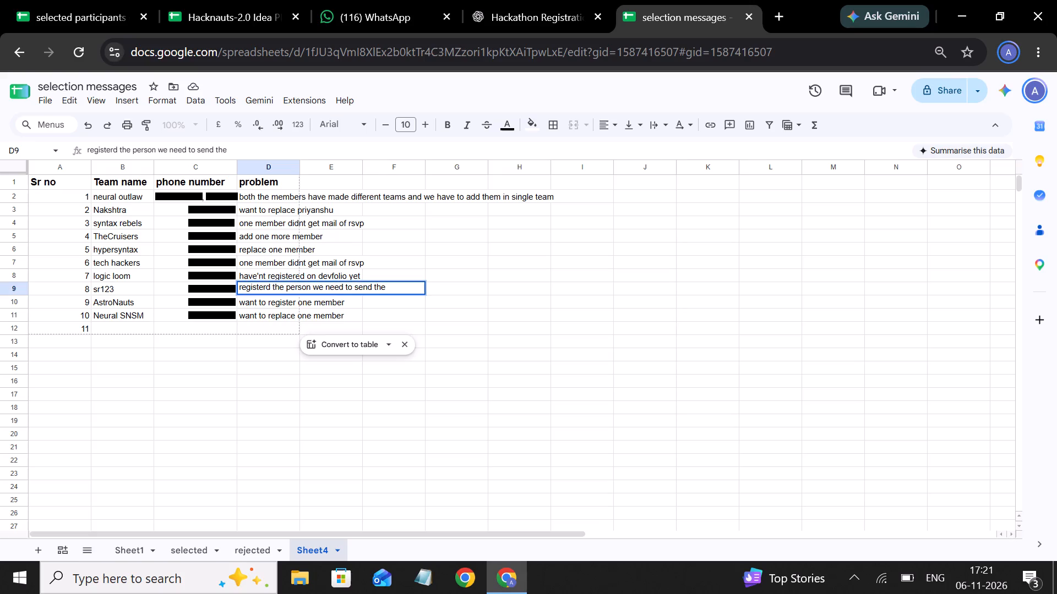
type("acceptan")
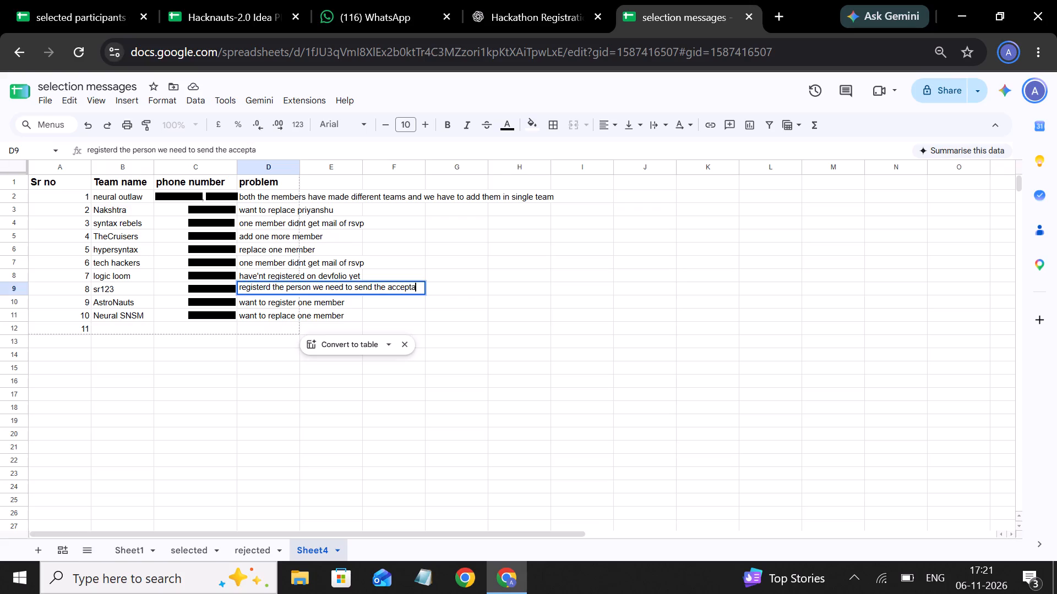
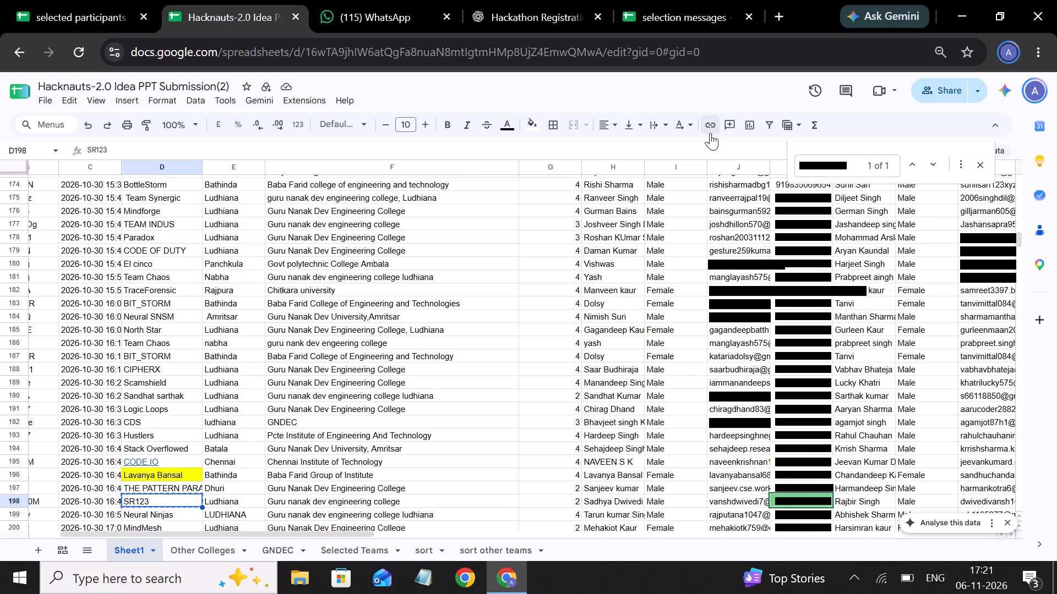
Replace the search term in the Idea PPT Submission sheet with "innova" to look for the next team.
double_click(849, 159)
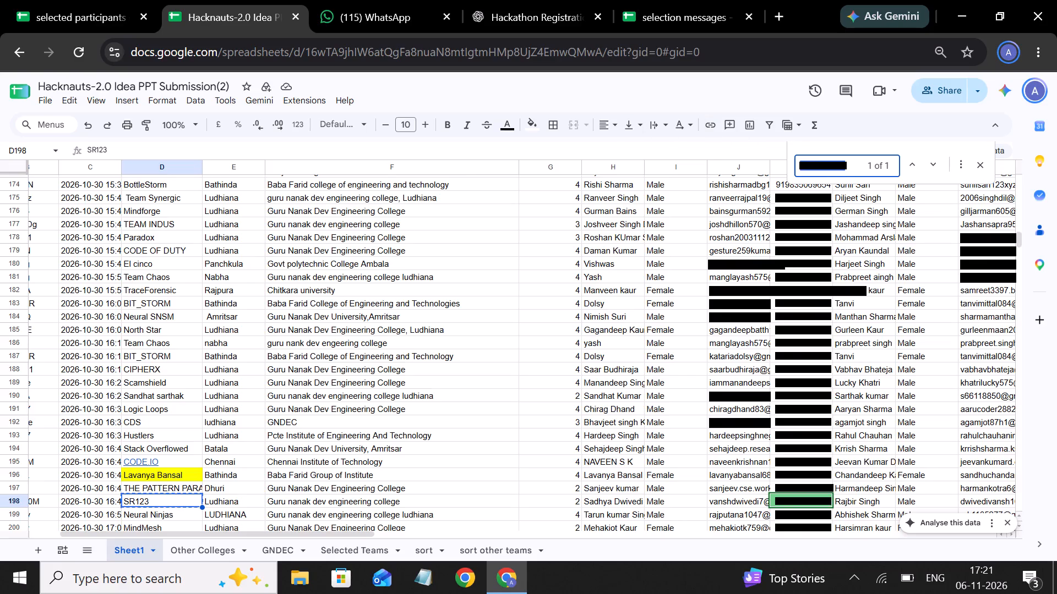
key("BackSpace")
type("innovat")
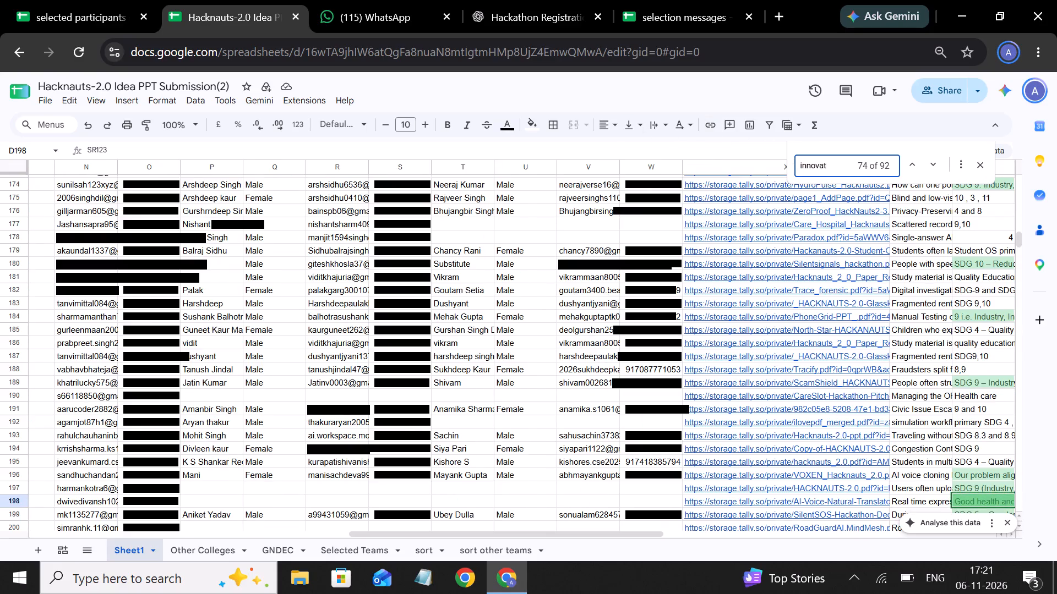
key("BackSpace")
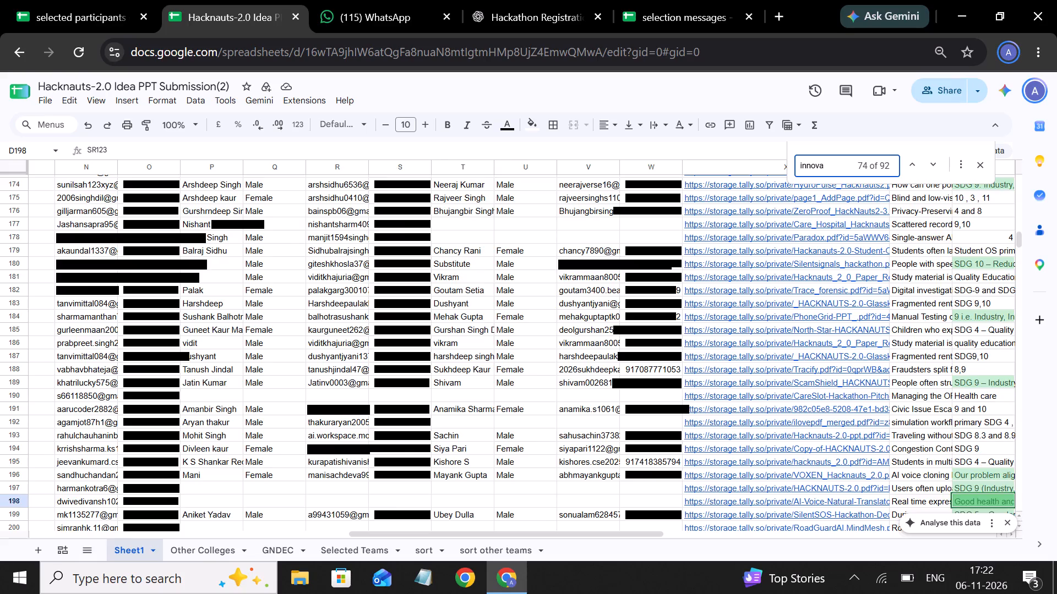
Search the submission sheet for the team "innovators" and select the first member's contact number in row 63.
type("tors")
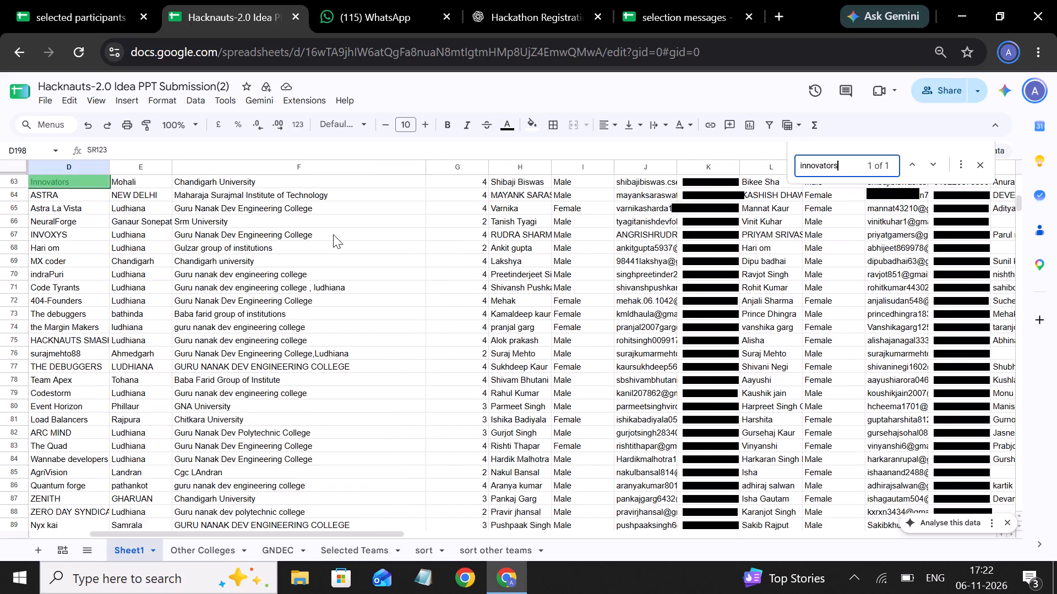
scroll(332, 234, "up", 1)
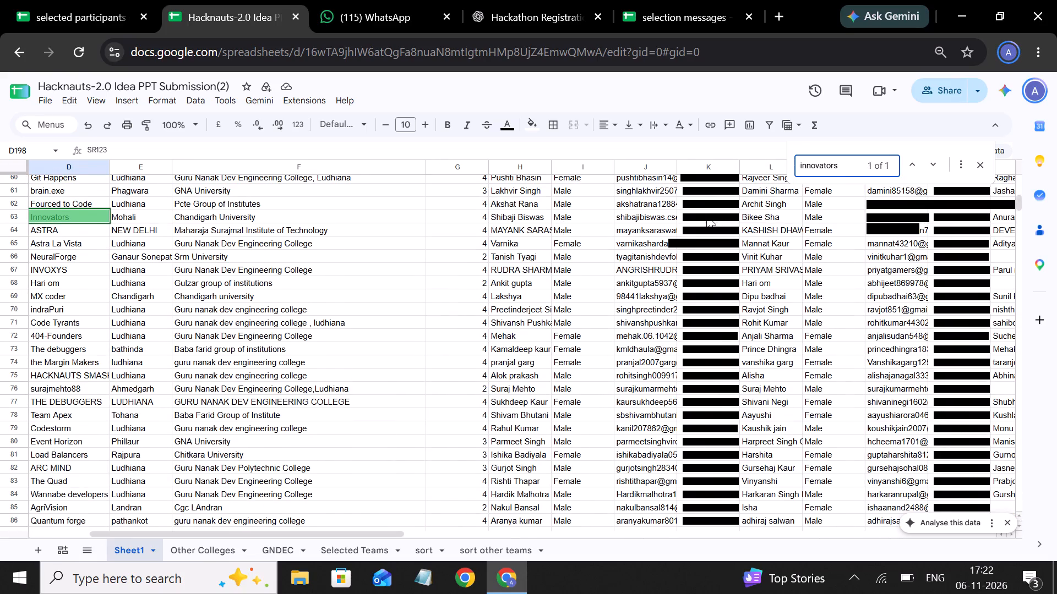
left_click(706, 215)
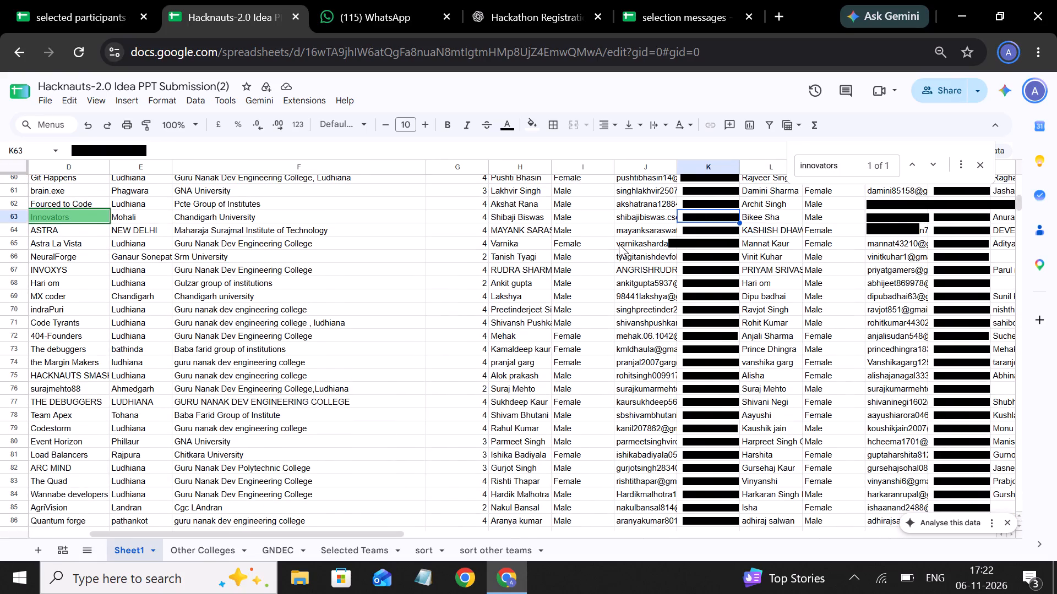
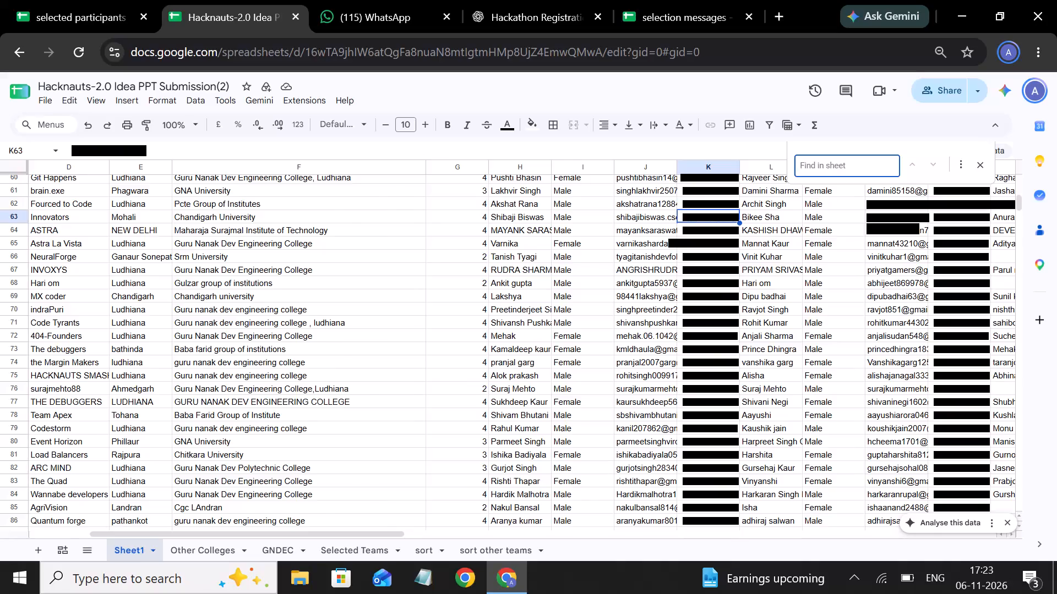
Search the submission sheet for "zero" and go back through the matches to the entry of the team named Zero.
type("r")
key("BackSpace")
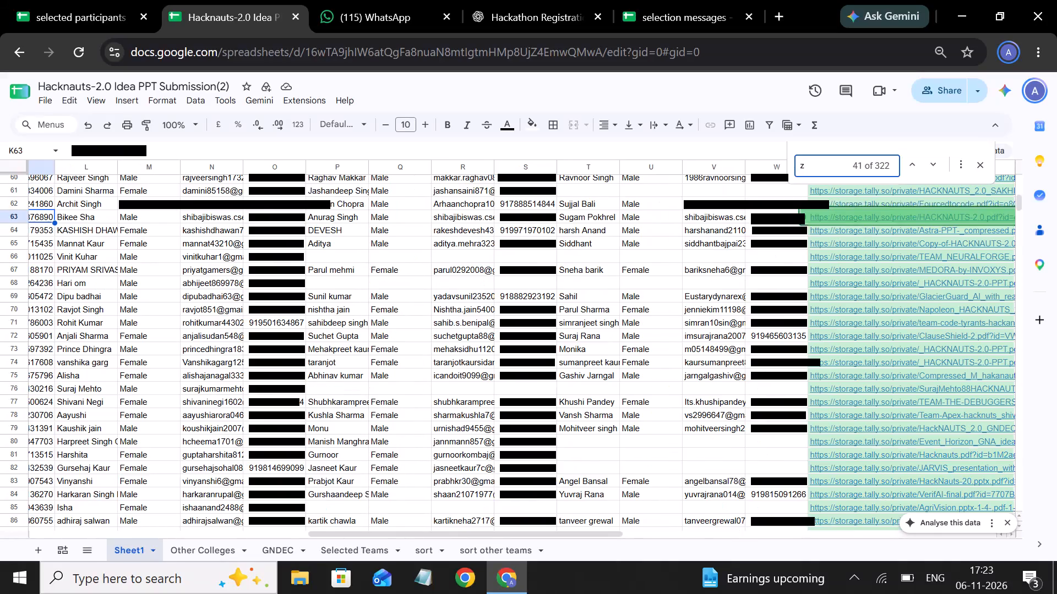
type("ero")
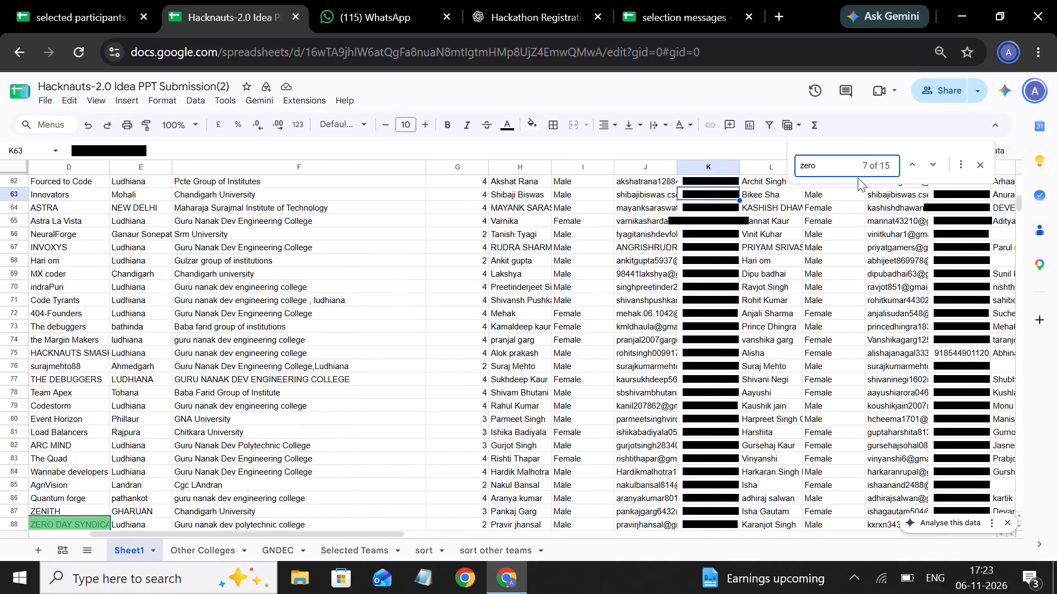
left_click(914, 158)
left_click(914, 158)
left_click(914, 158)
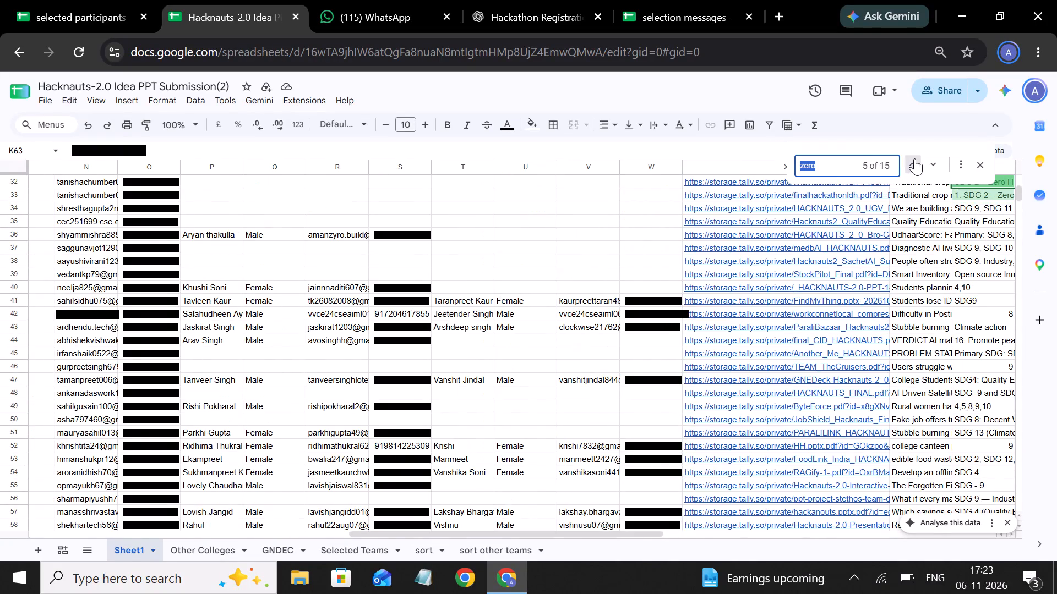
left_click(914, 158)
left_click(914, 158)
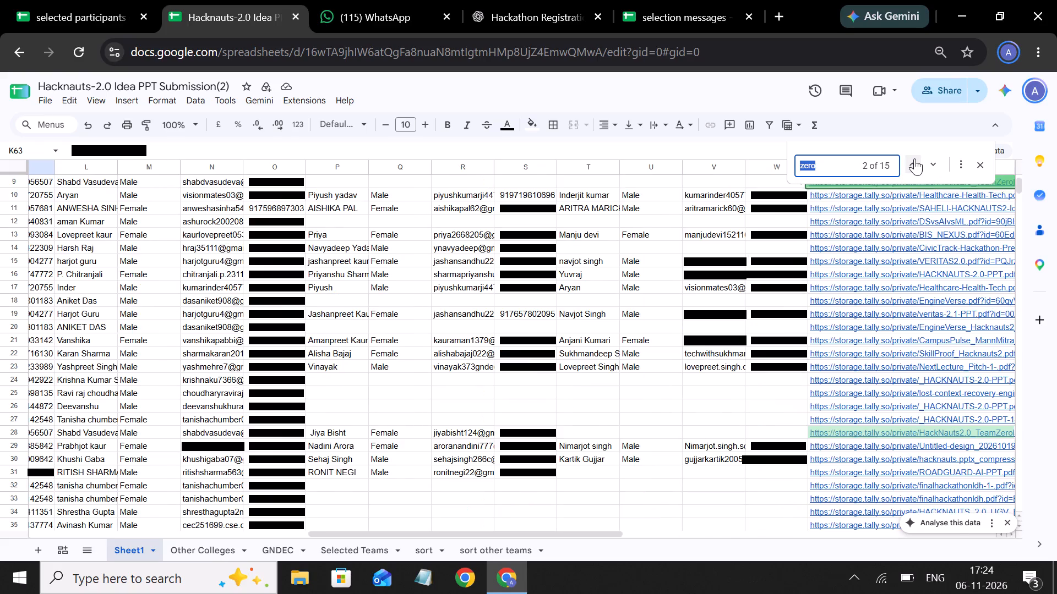
left_click(914, 158)
left_click(914, 158)
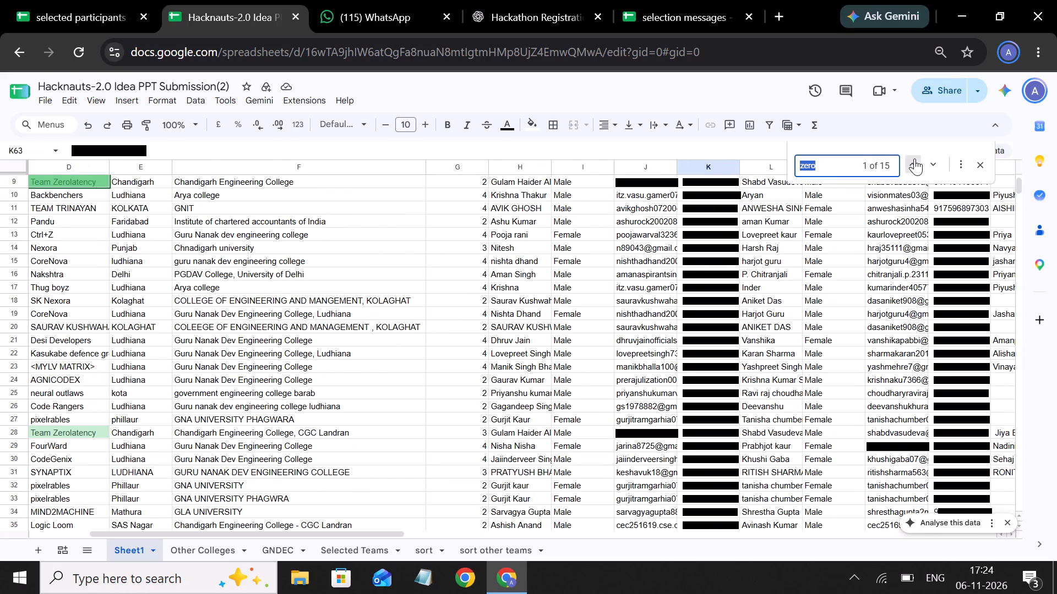
left_click(914, 158)
left_click(914, 158)
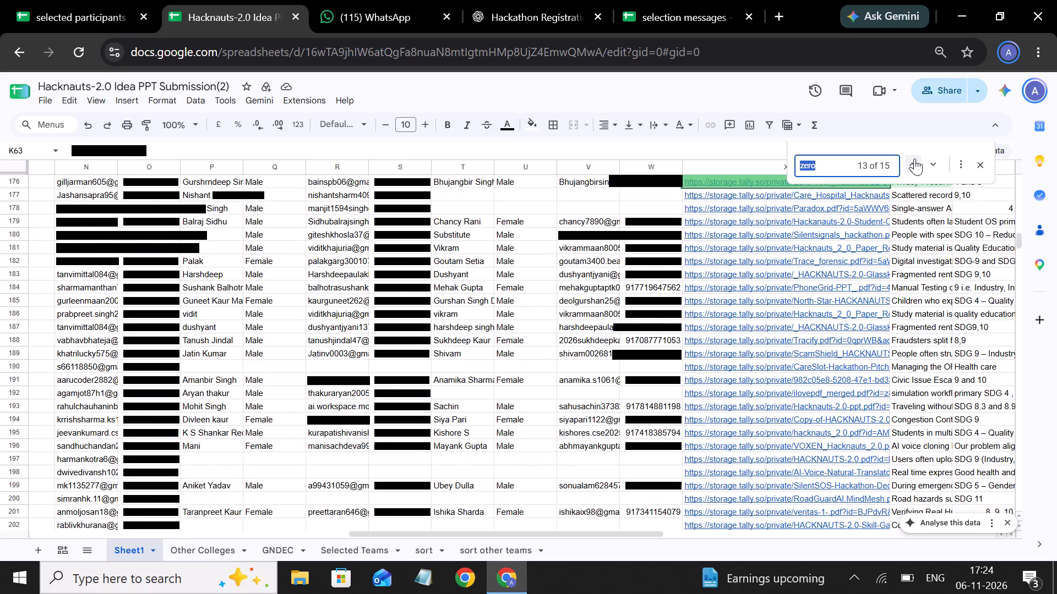
left_click(914, 158)
left_click(914, 158)
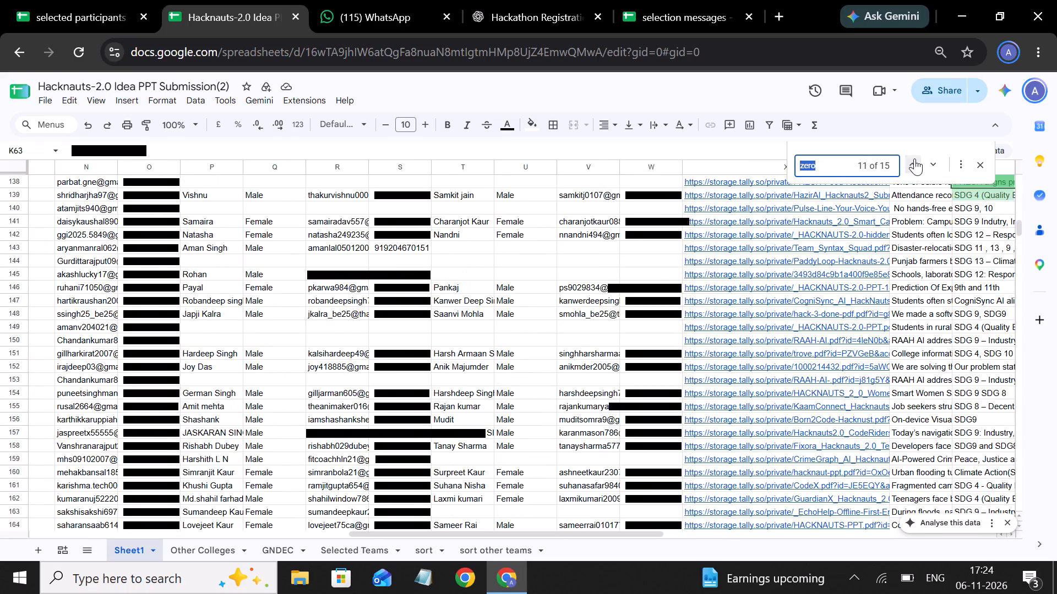
left_click(914, 158)
left_click(914, 158)
left_click(914, 158)
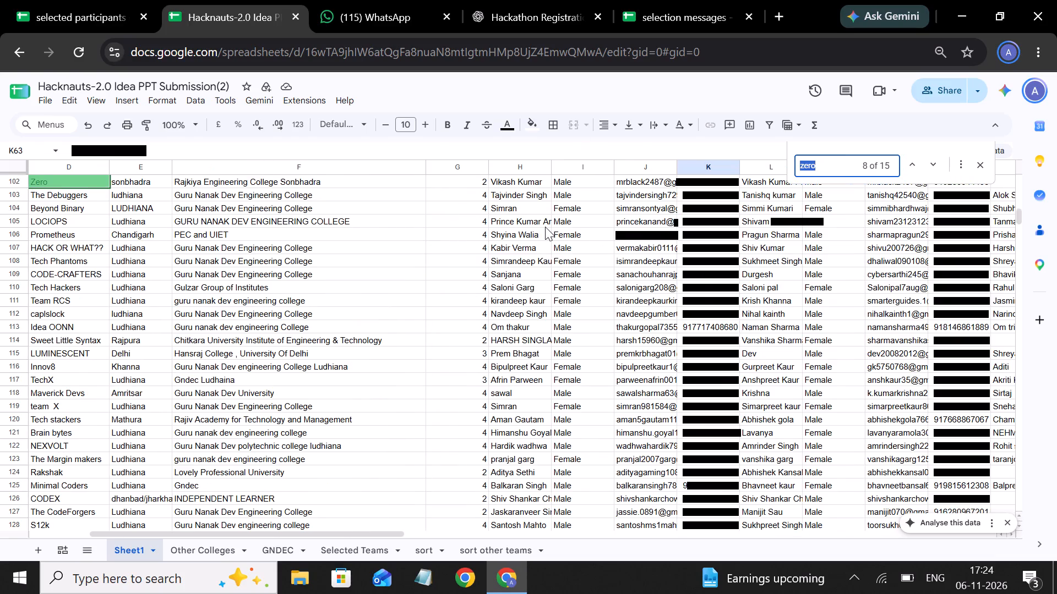
scroll(545, 227, "up", 1)
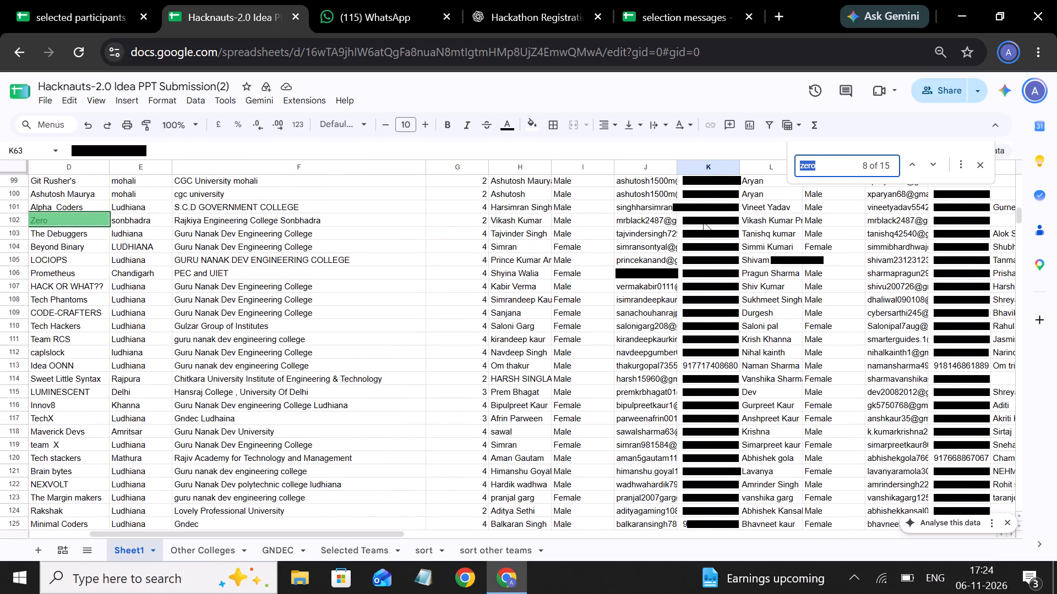
Select the first member's contact number for team Zero in row 102 of the submission sheet.
left_click(709, 222)
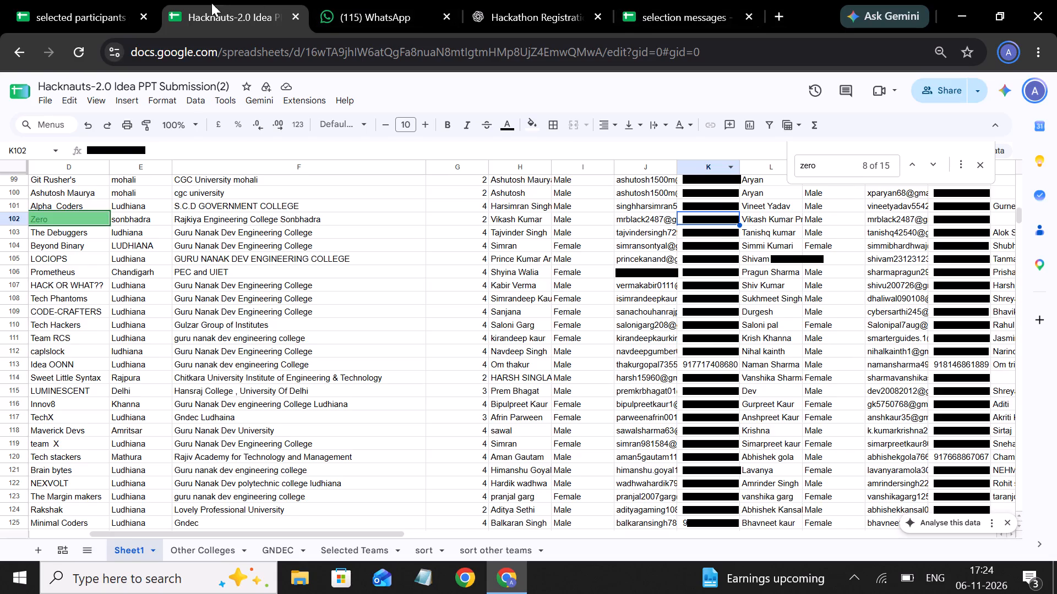
Switch to the selected participants spreadsheet and look through the team names and checkboxes on the other colleges sheet.
left_click(100, 10)
scroll(261, 310, "down", 1)
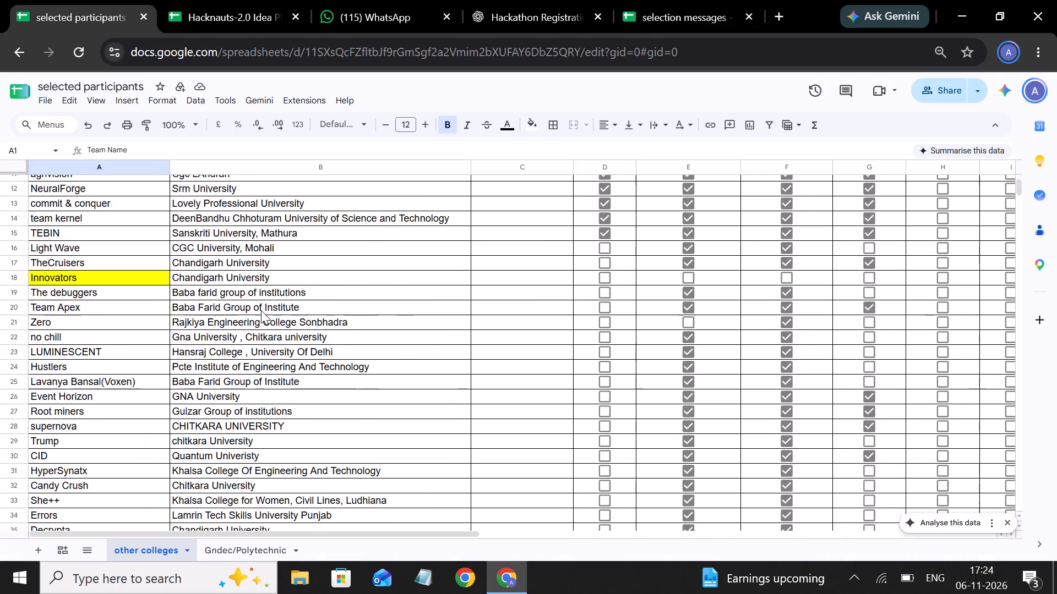
scroll(261, 310, "down", 4)
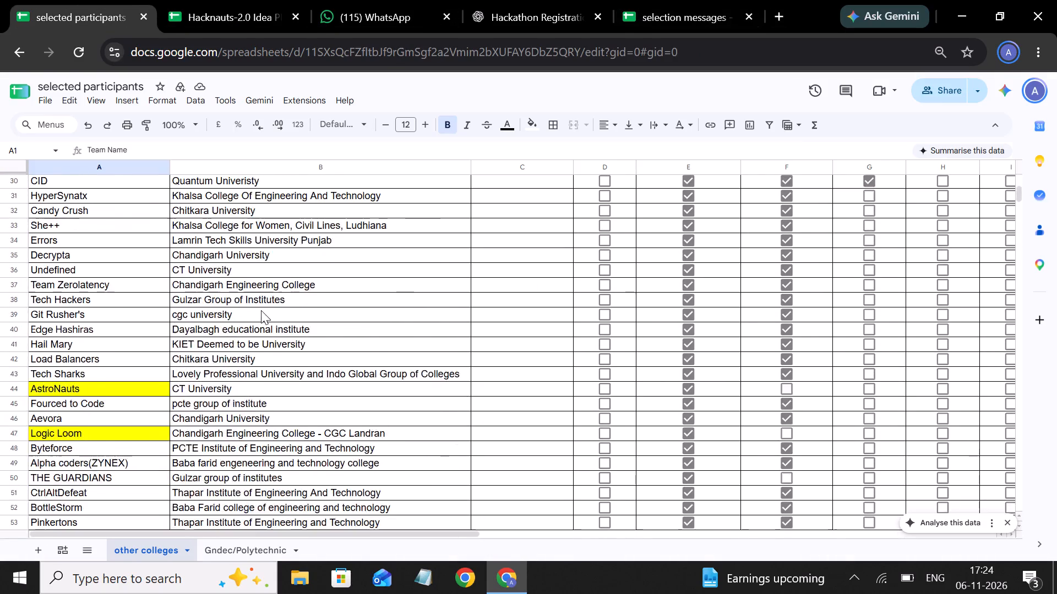
scroll(261, 310, "down", 1)
scroll(261, 310, "up", 3)
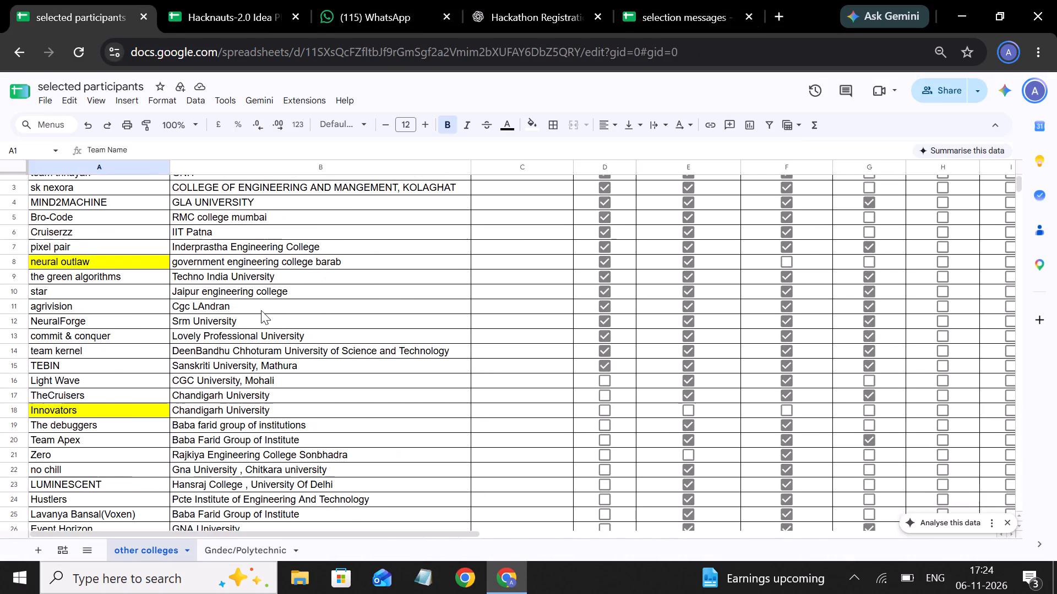
Switch to the selection messages spreadsheet.
left_click(651, 1)
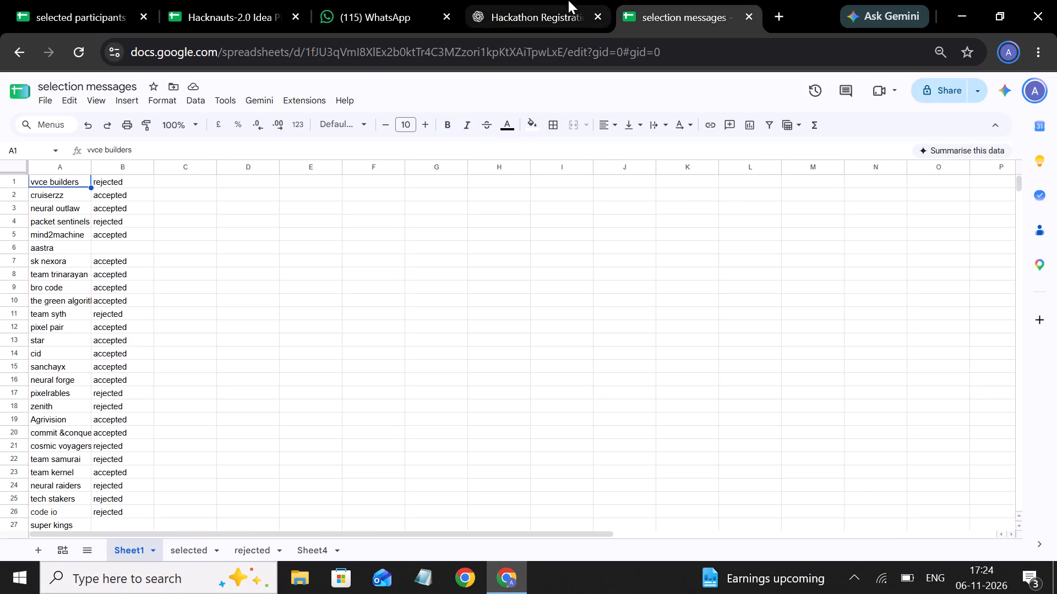
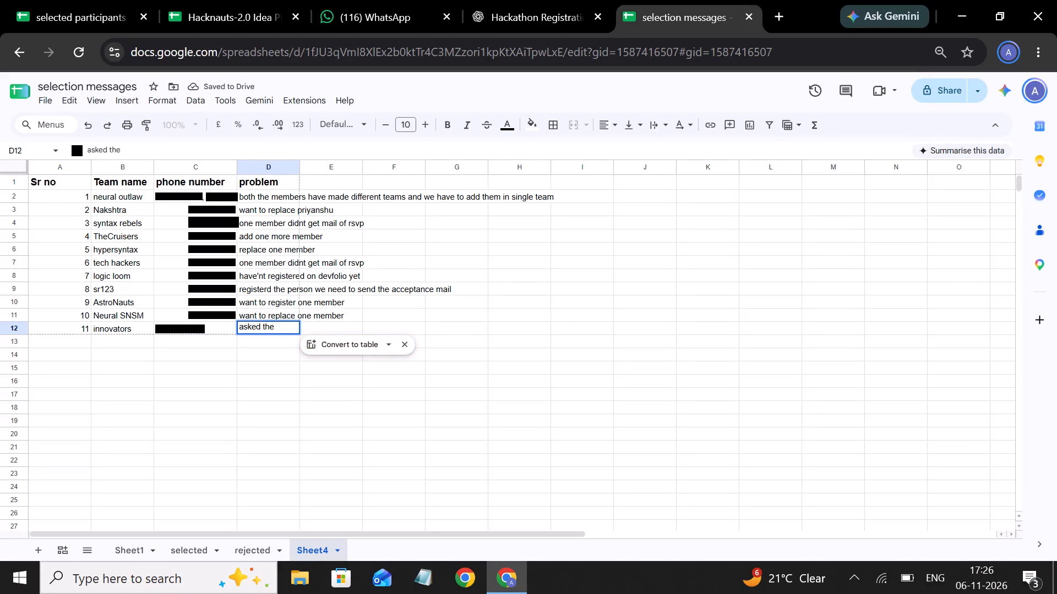
Complete the innovators team's problem entry in row 12 so it reads "asked the details of other team members".
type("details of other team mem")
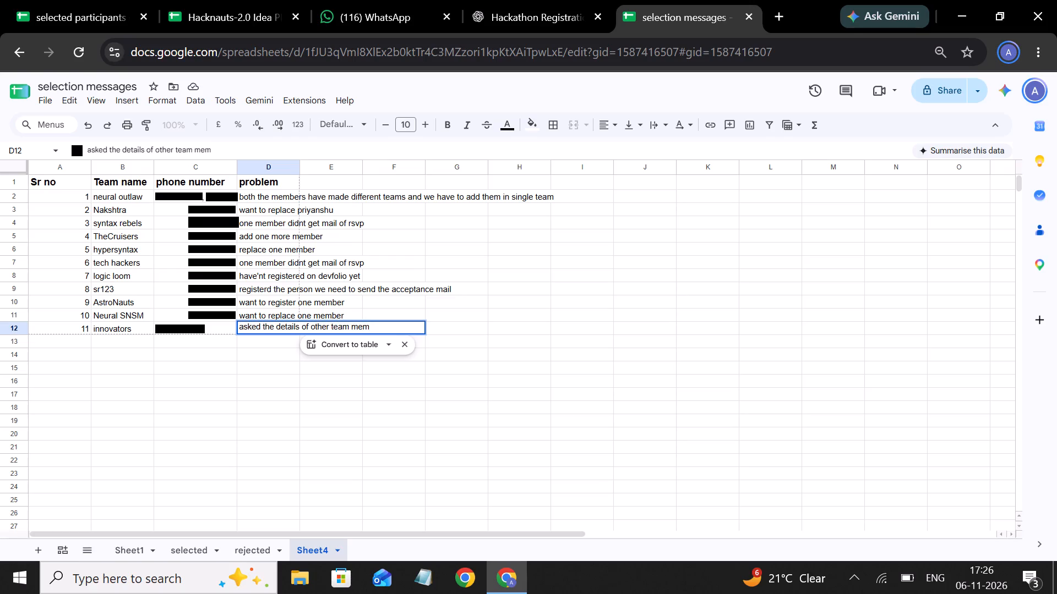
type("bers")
Commit the problem entry "asked the details of other team members" for the innovators team in row 12 of Sheet4.
left_click(147, 358)
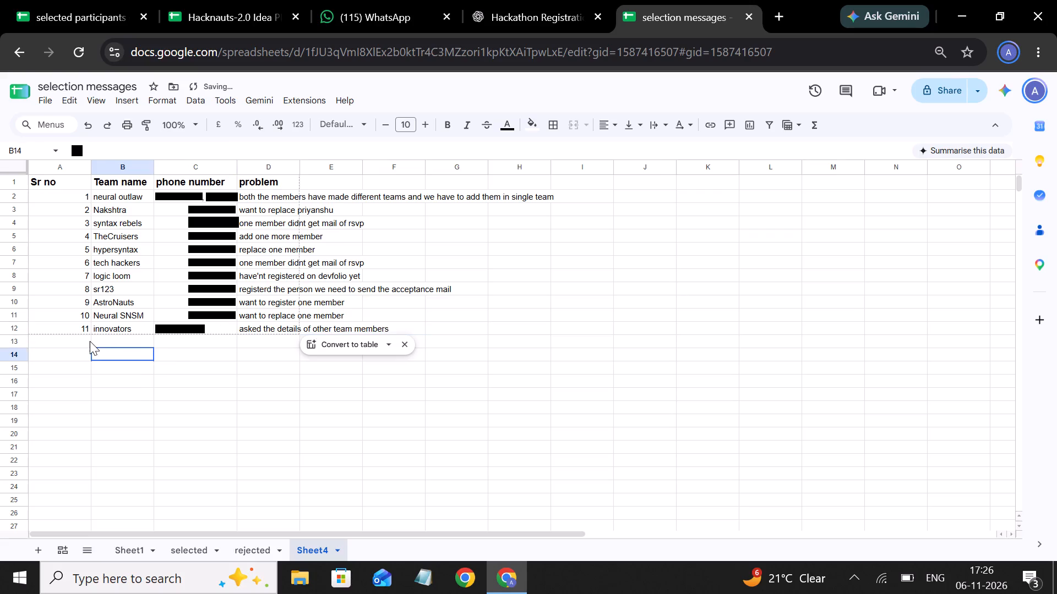
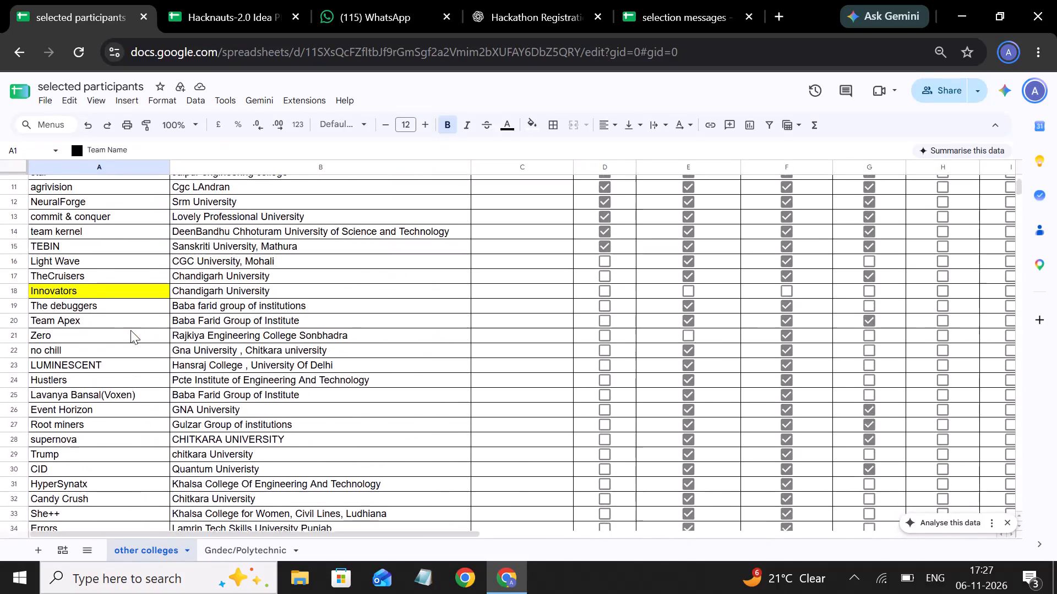
Examine the other colleges and Gndec/Polytechnic lists of selected participants for teams with unticked acceptance or RSVP boxes.
scroll(130, 330, "up", 1)
scroll(130, 330, "down", 2)
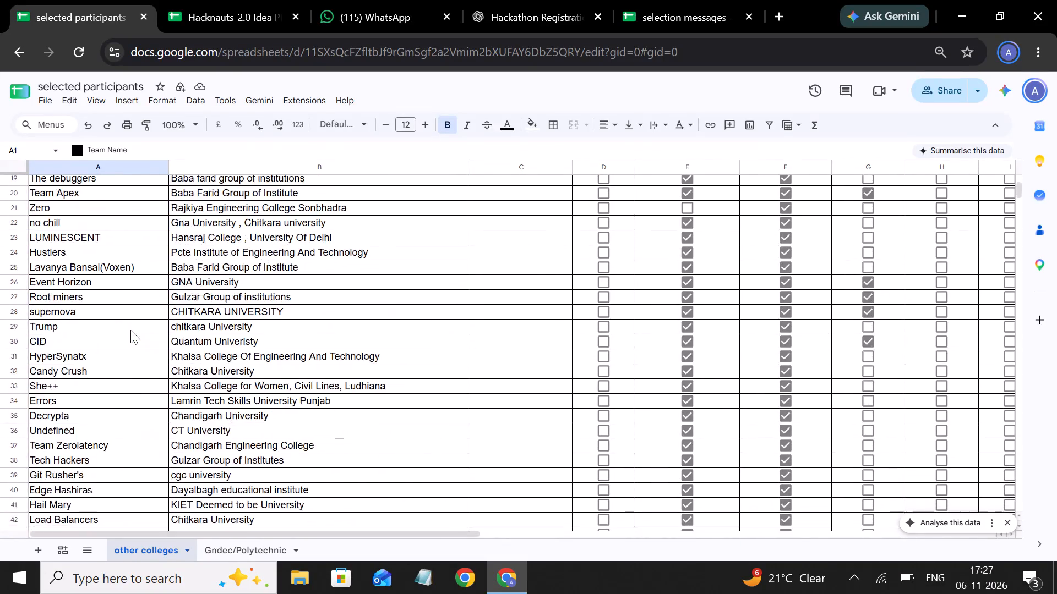
scroll(130, 330, "down", 1)
scroll(130, 330, "right", 1)
scroll(118, 417, "down", 1)
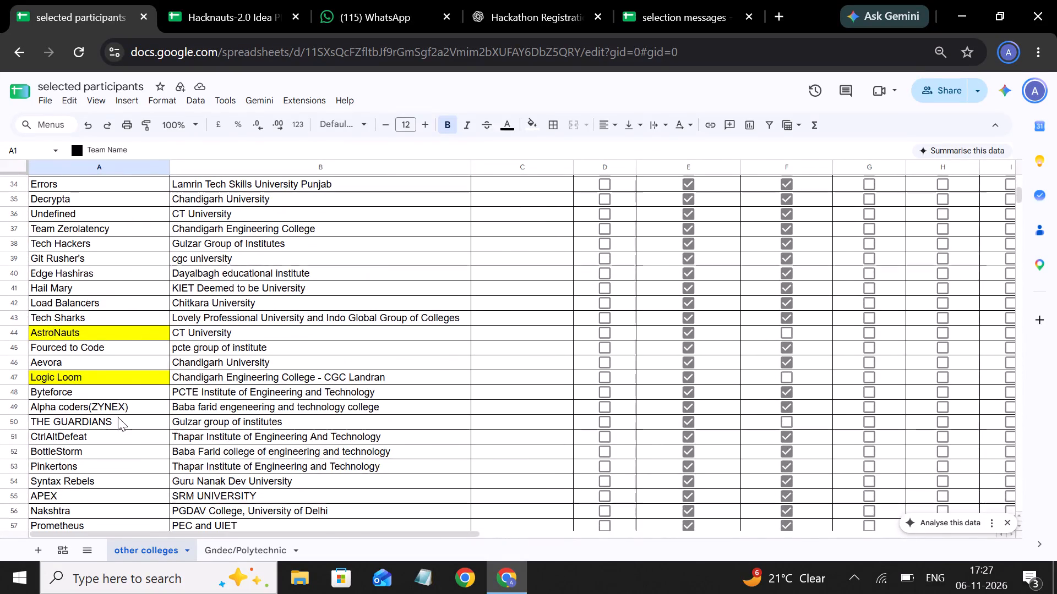
scroll(118, 417, "down", 2)
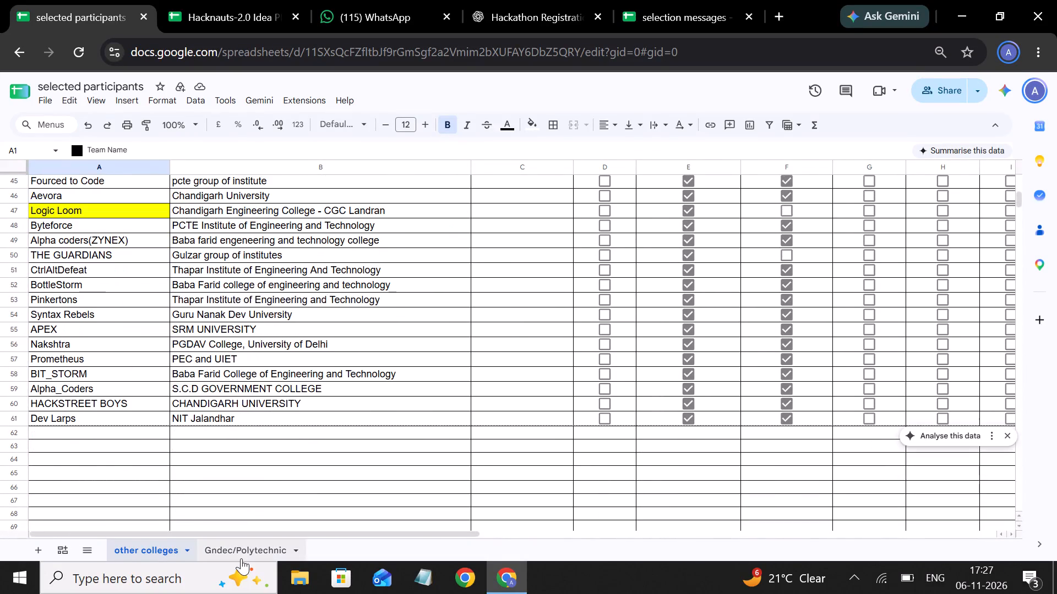
left_click(241, 558)
scroll(175, 402, "up", 1)
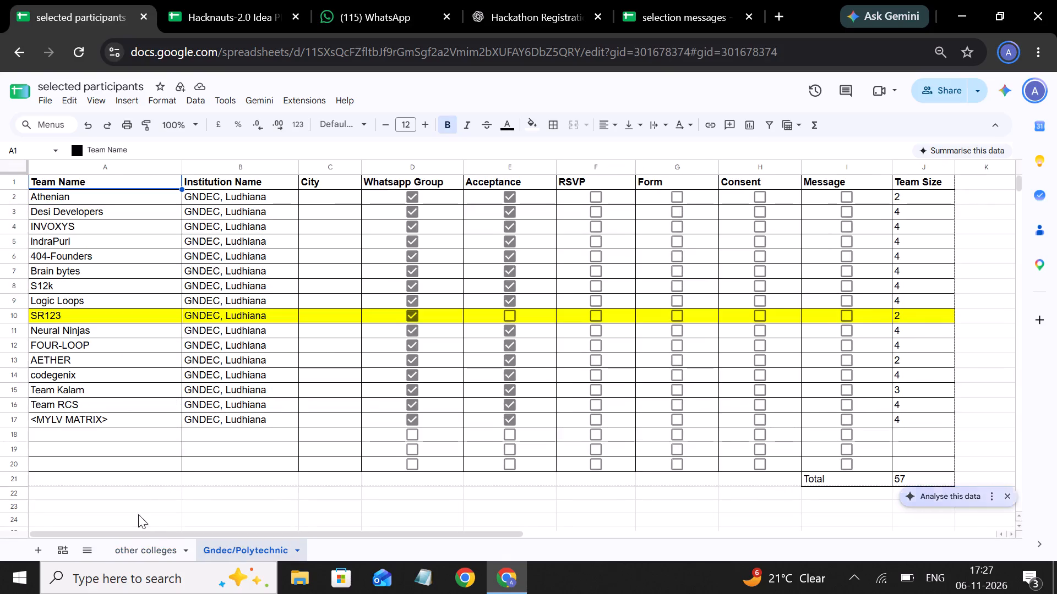
left_click(152, 549)
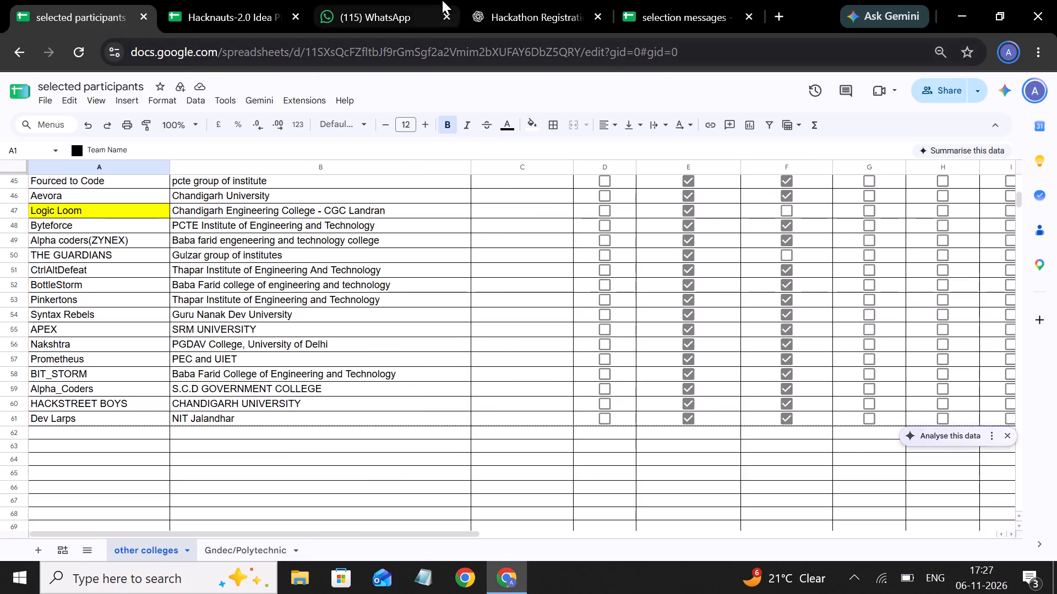
Copy the team name THE GUARDIANS from the other colleges list and search for it in the Hacknauts-2.0 Idea PPT Submission sheet.
left_click(116, 259)
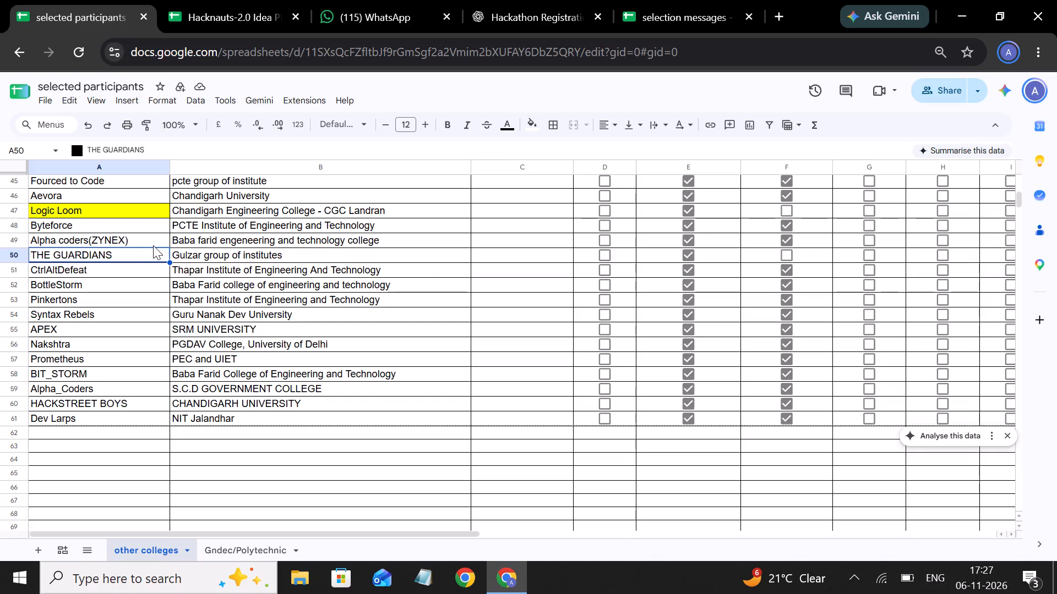
key("ctrl+c")
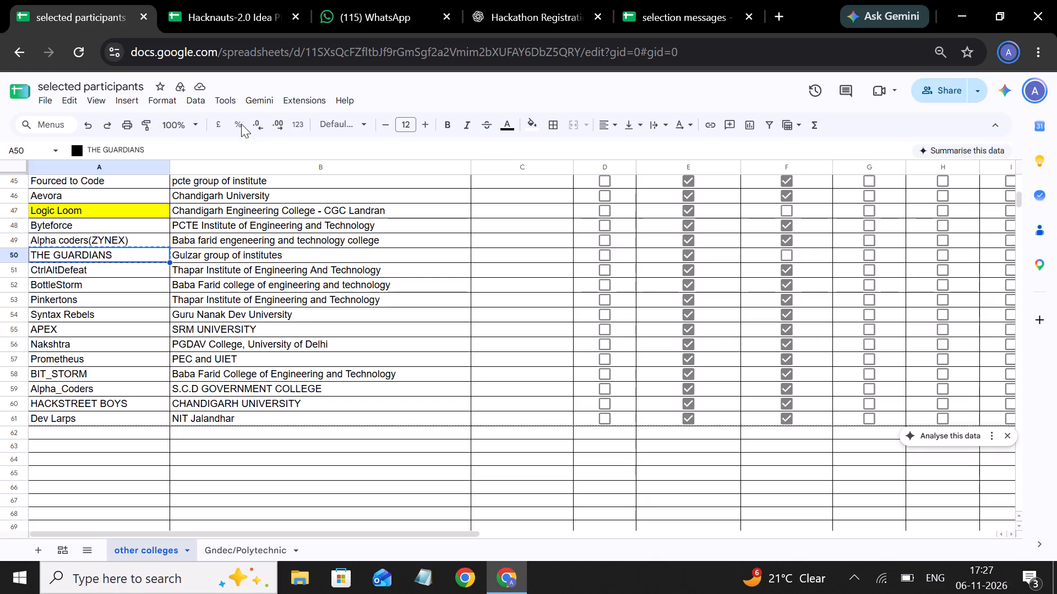
left_click(197, 16)
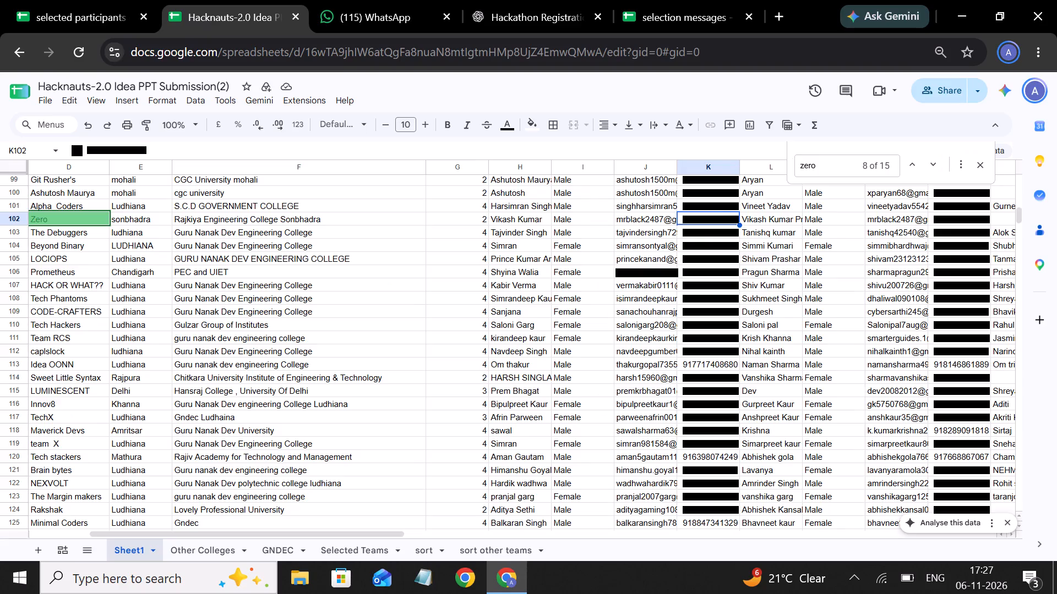
triple_click(841, 165)
key("ctrl+v")
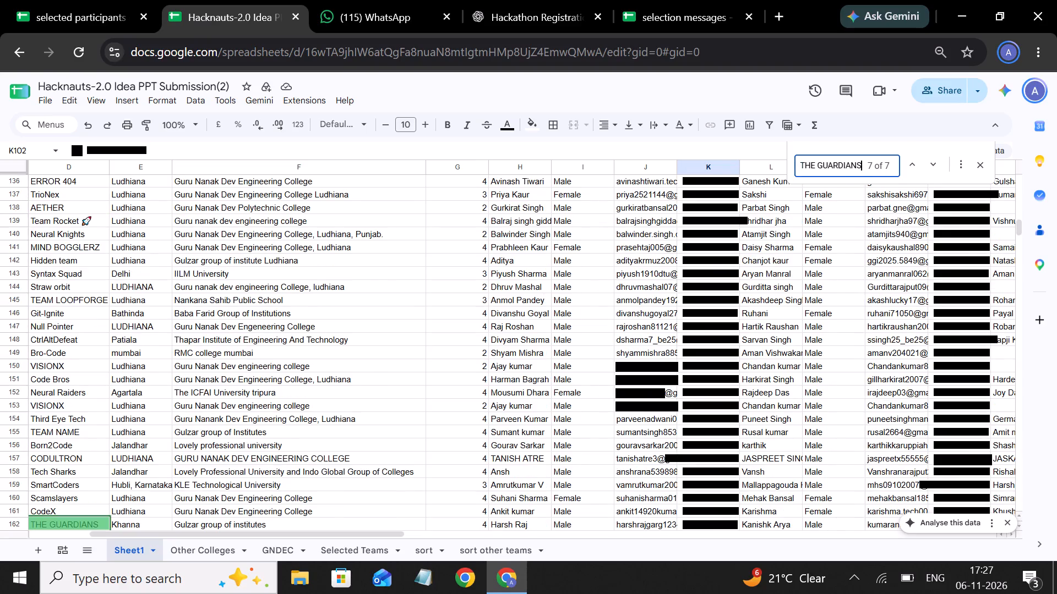
scroll(445, 348, "down", 1)
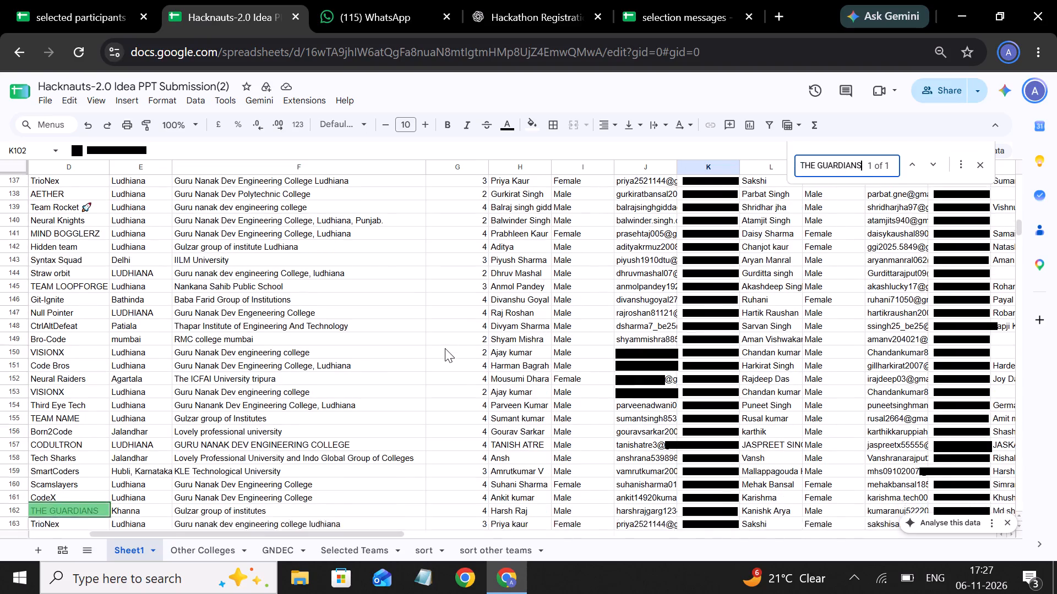
scroll(445, 348, "down", 1)
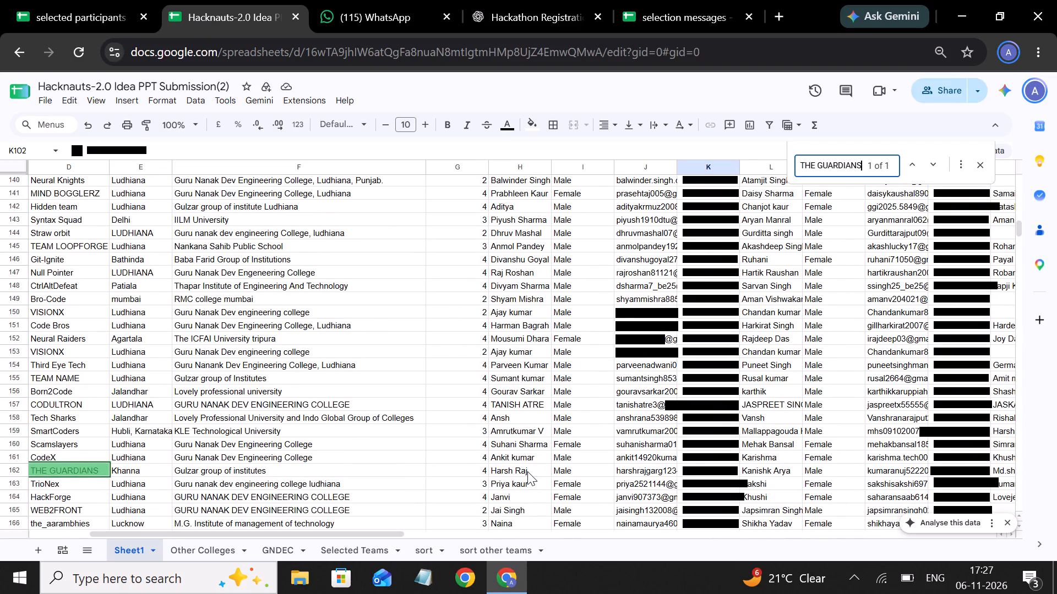
Inspect the leader's and members' contact details in the row for THE GUARDIANS, opening the leader's phone number cell.
left_click(701, 472)
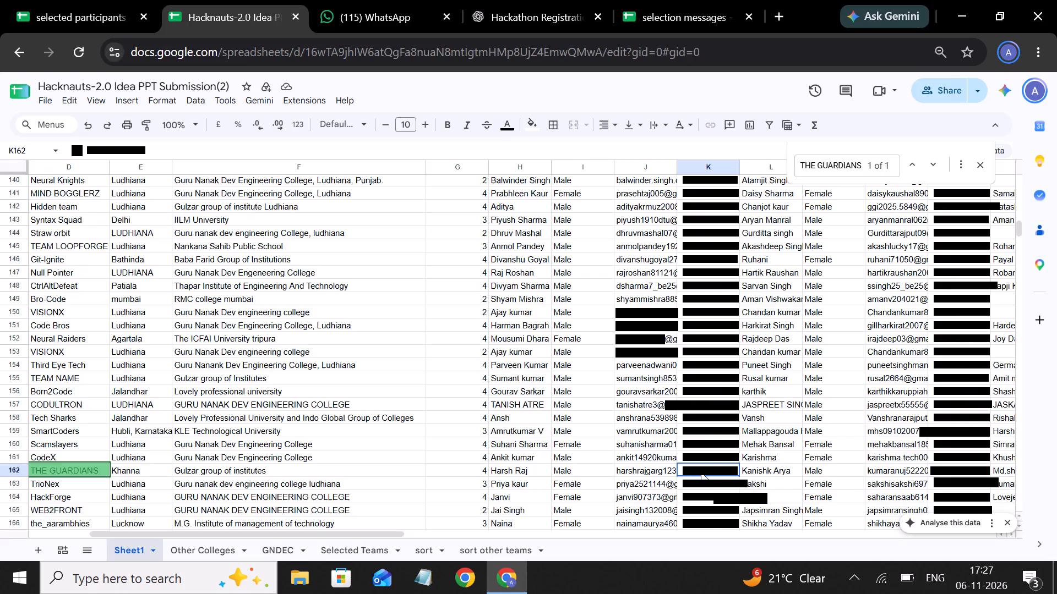
left_click(951, 468)
scroll(951, 468, "left", 2)
left_click(951, 468)
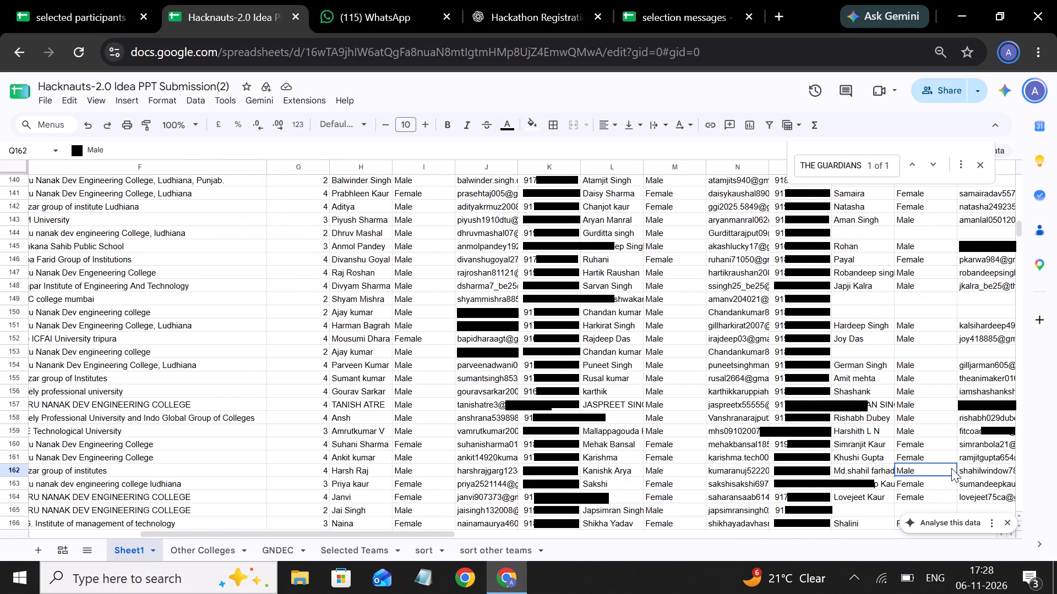
scroll(880, 480, "left", 3)
scroll(777, 492, "right", 2)
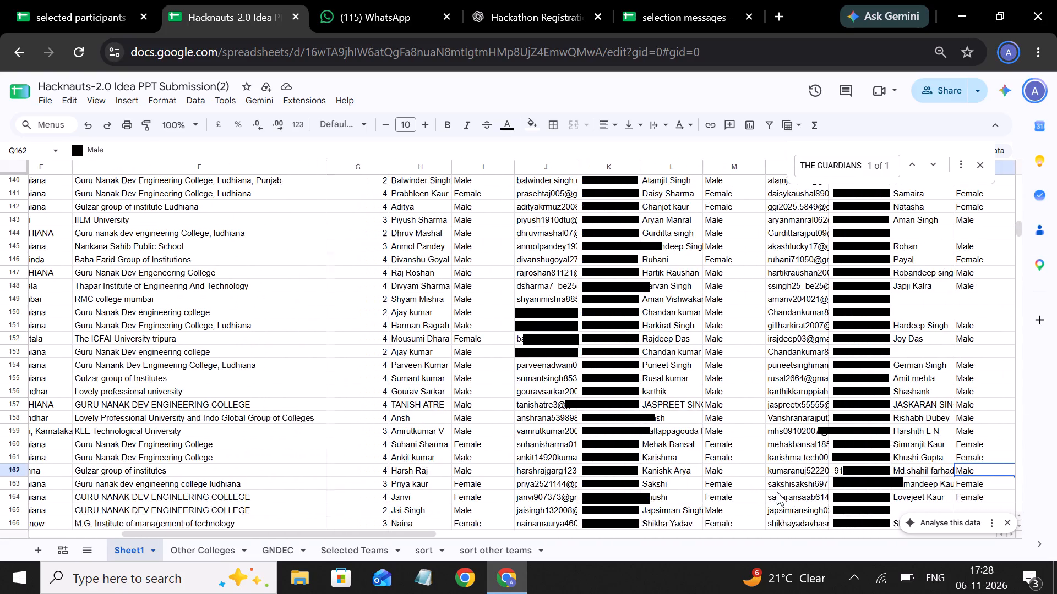
left_click(621, 470)
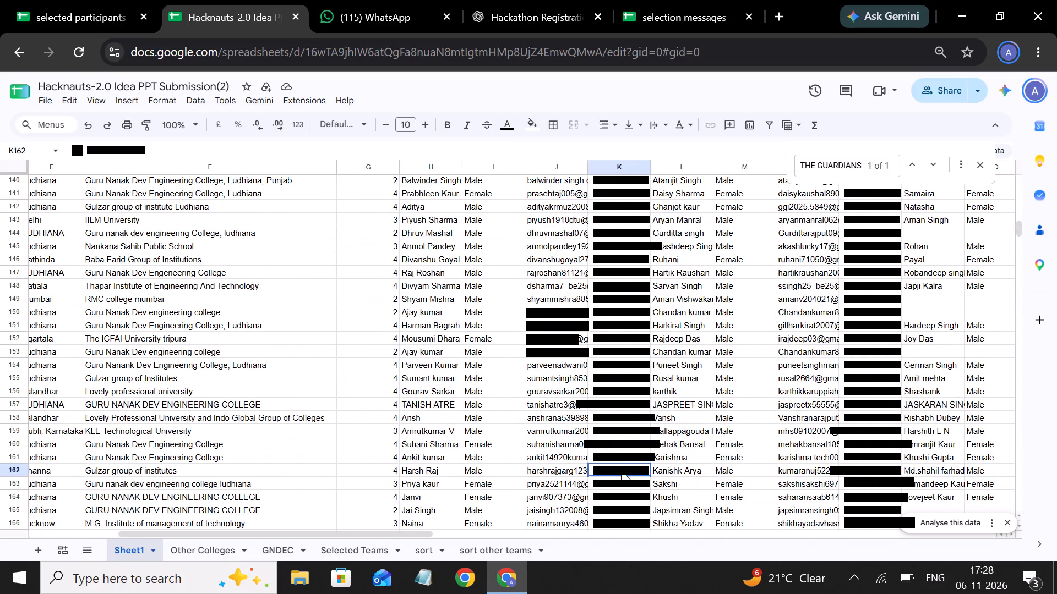
double_click(621, 470)
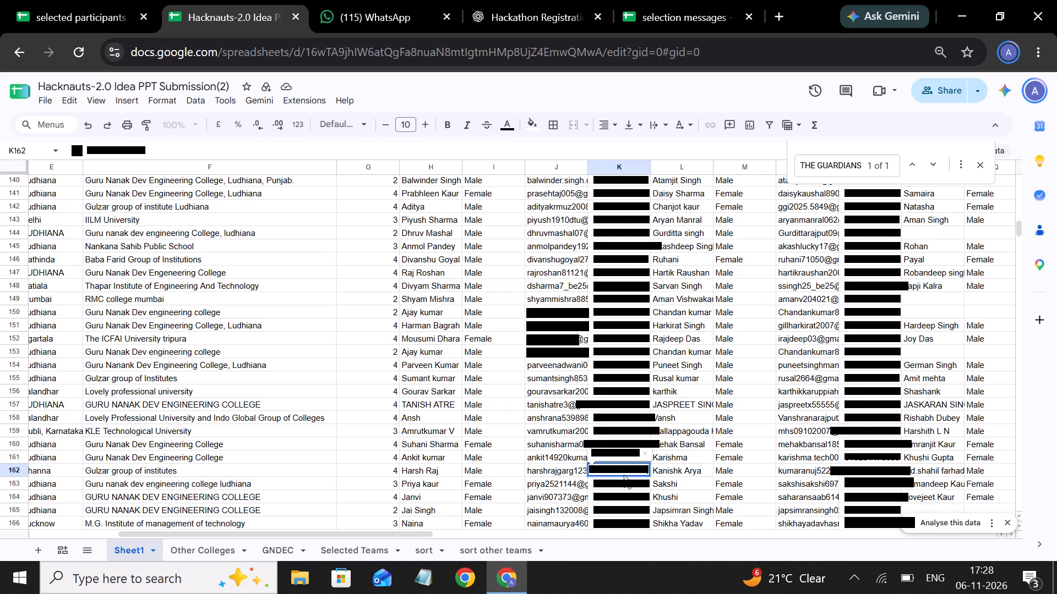
left_click(622, 481)
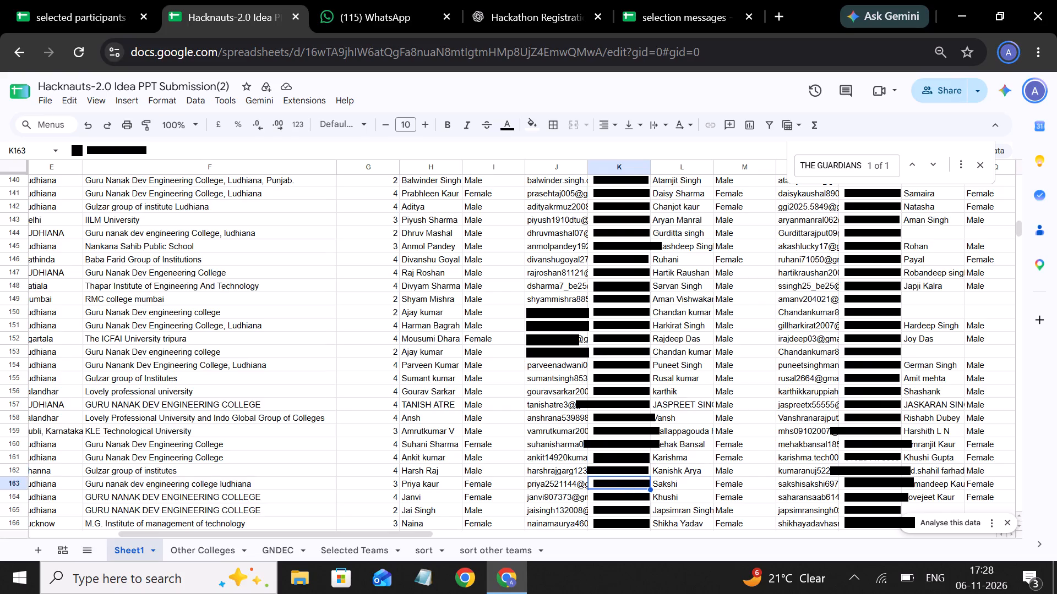
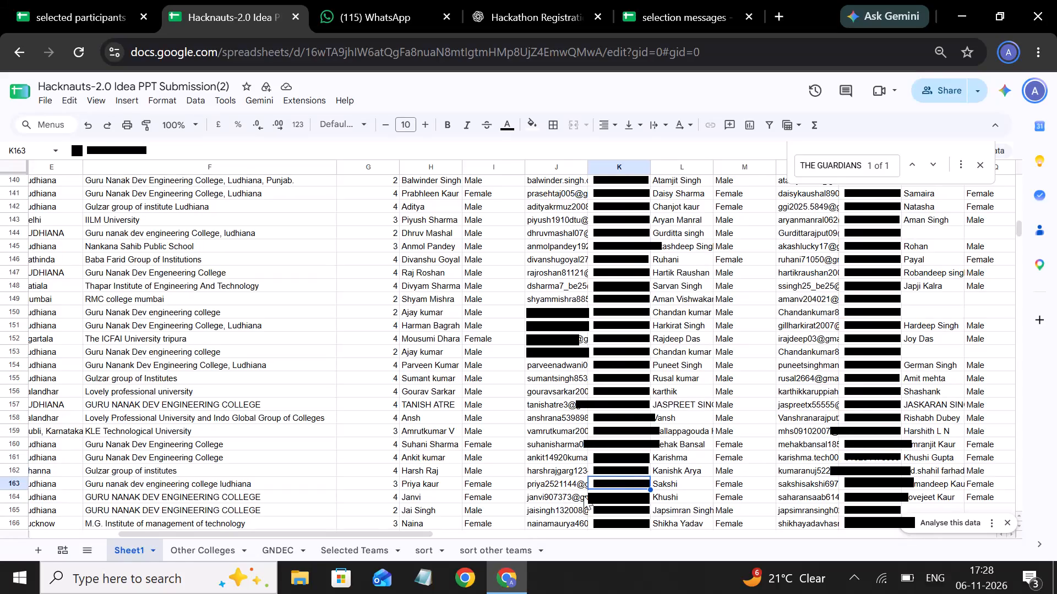
Check the team leader's name and phone number cells in the row for THE GUARDIANS.
scroll(584, 496, "right", 2)
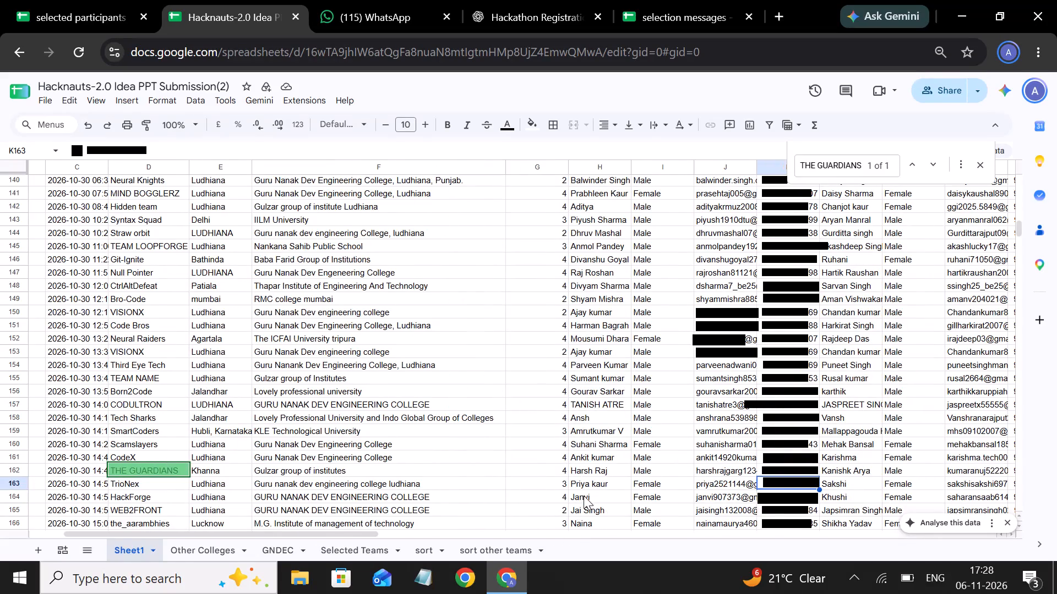
left_click(596, 470)
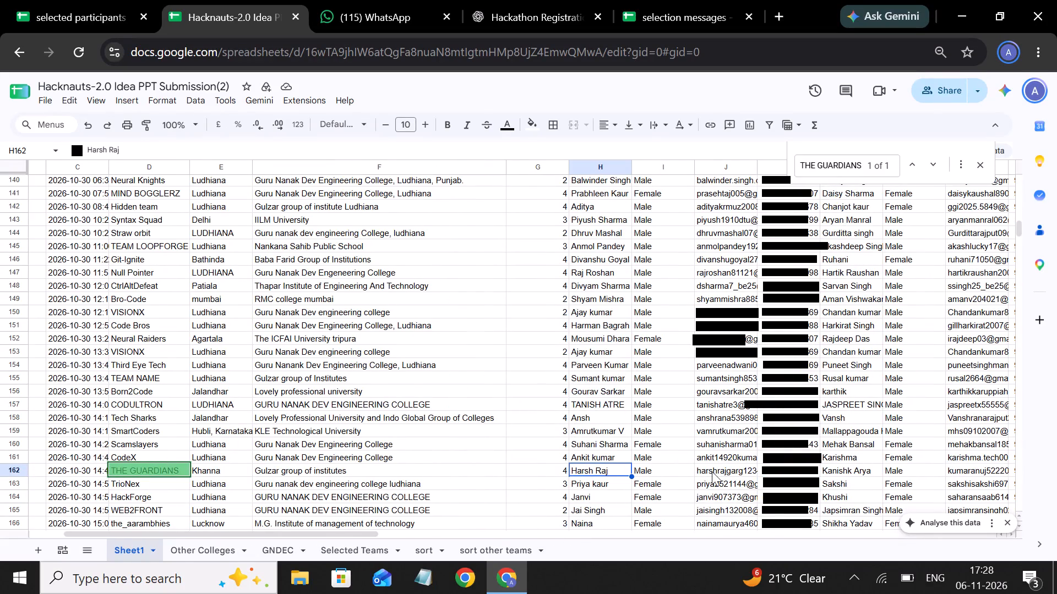
left_click(778, 471)
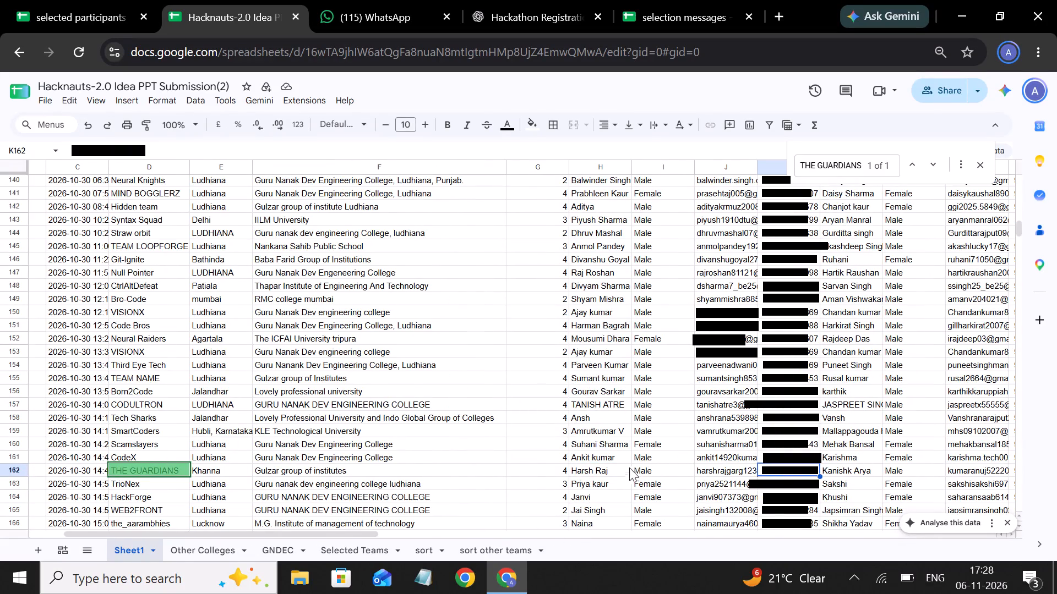
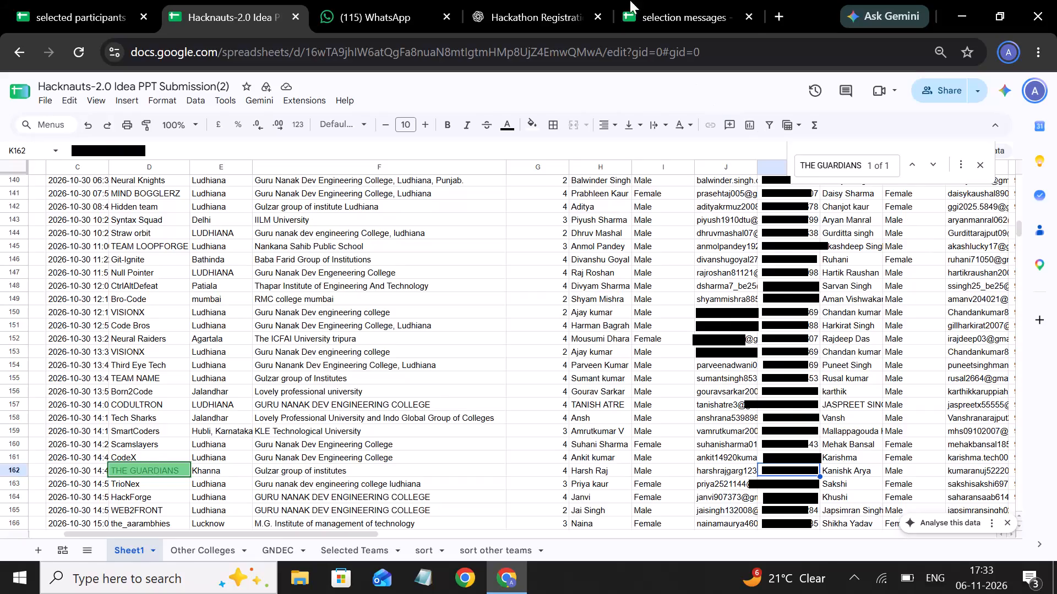
In Sheet4 of the selection messages spreadsheet, left-align the phone numbers from the Nakshtra row through the Neural SNSM row.
left_click(663, 24)
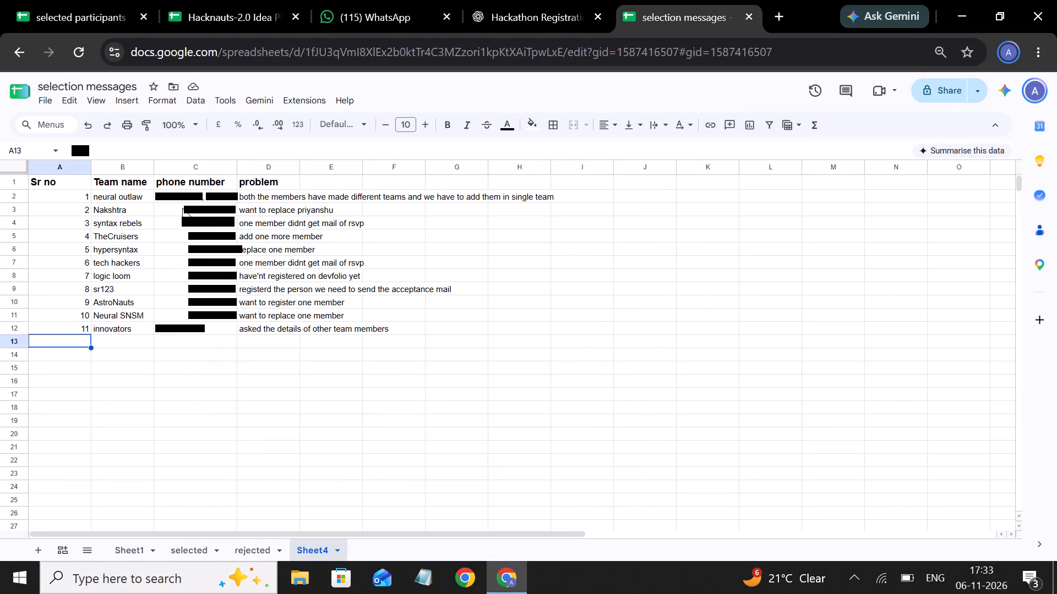
left_click_drag(182, 208, 229, 317)
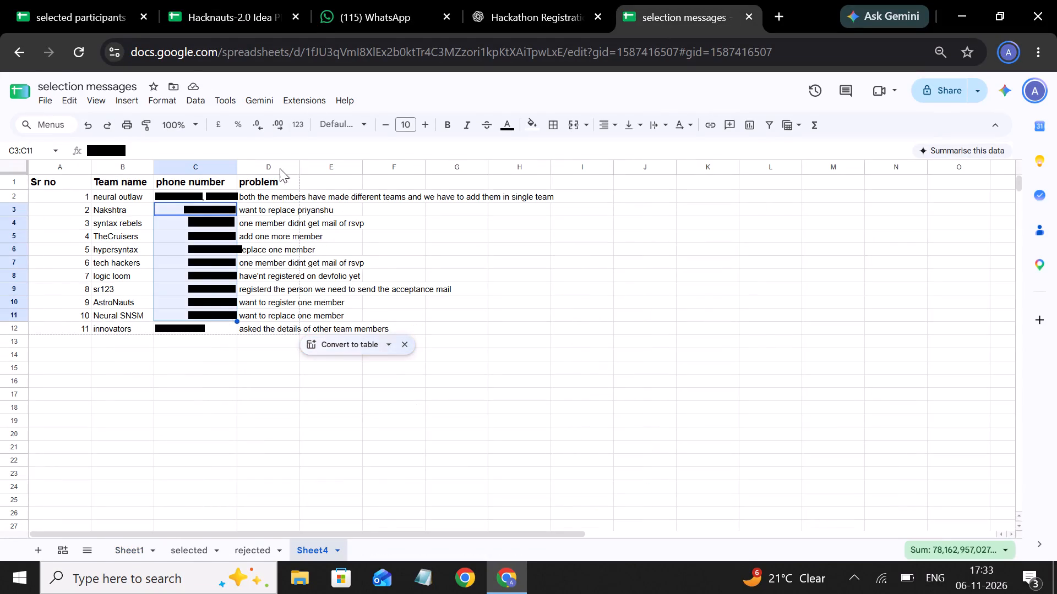
left_click(600, 127)
left_click(606, 155)
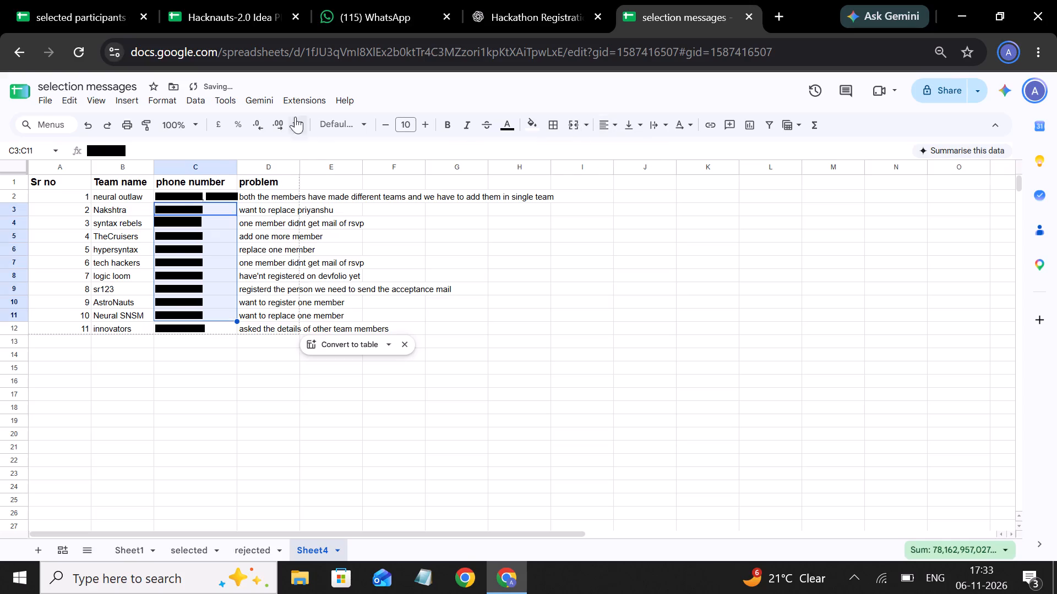
left_click(519, 289)
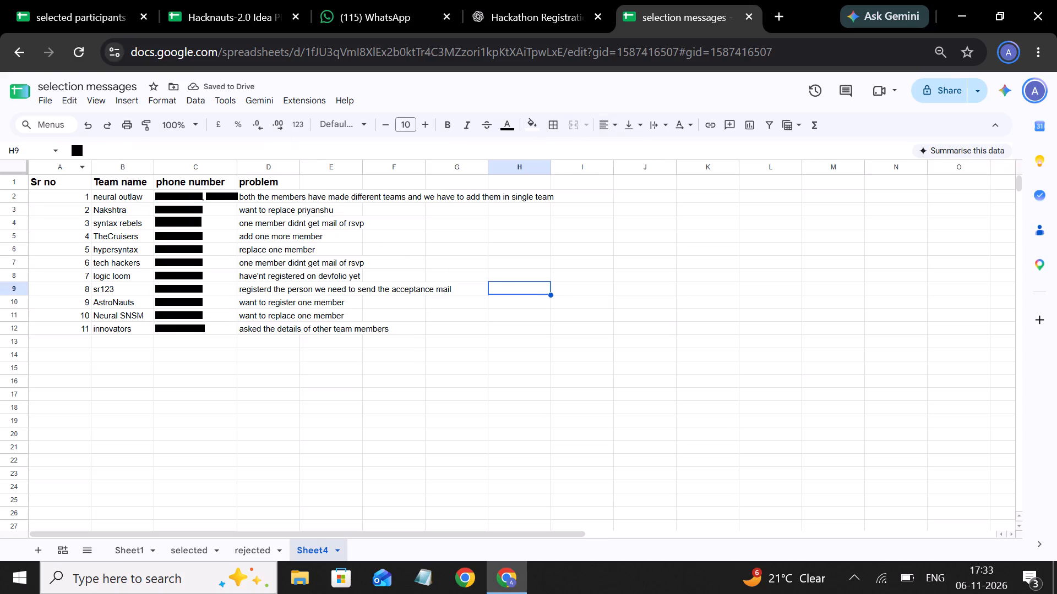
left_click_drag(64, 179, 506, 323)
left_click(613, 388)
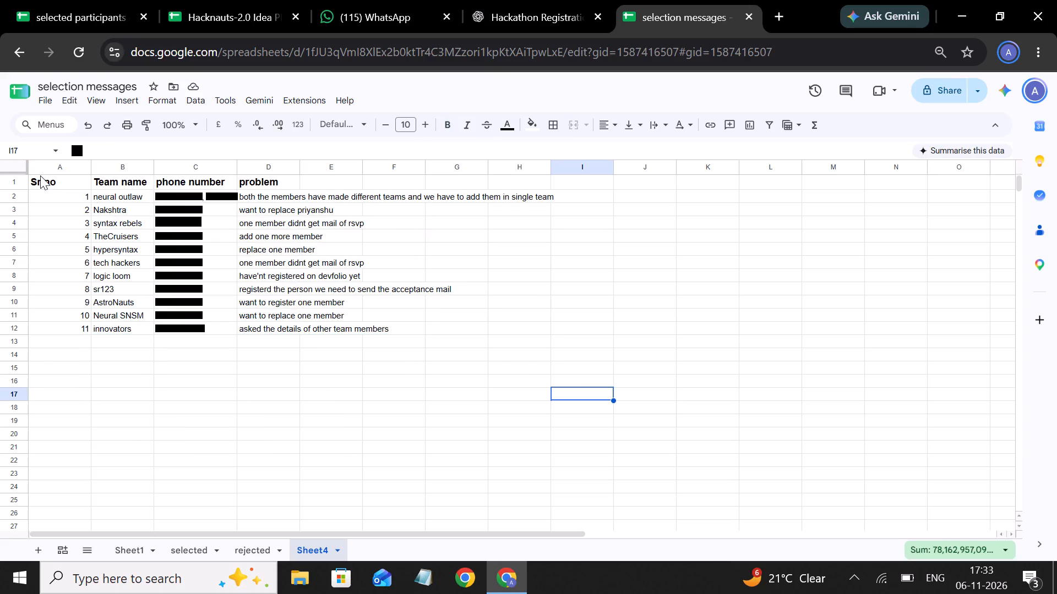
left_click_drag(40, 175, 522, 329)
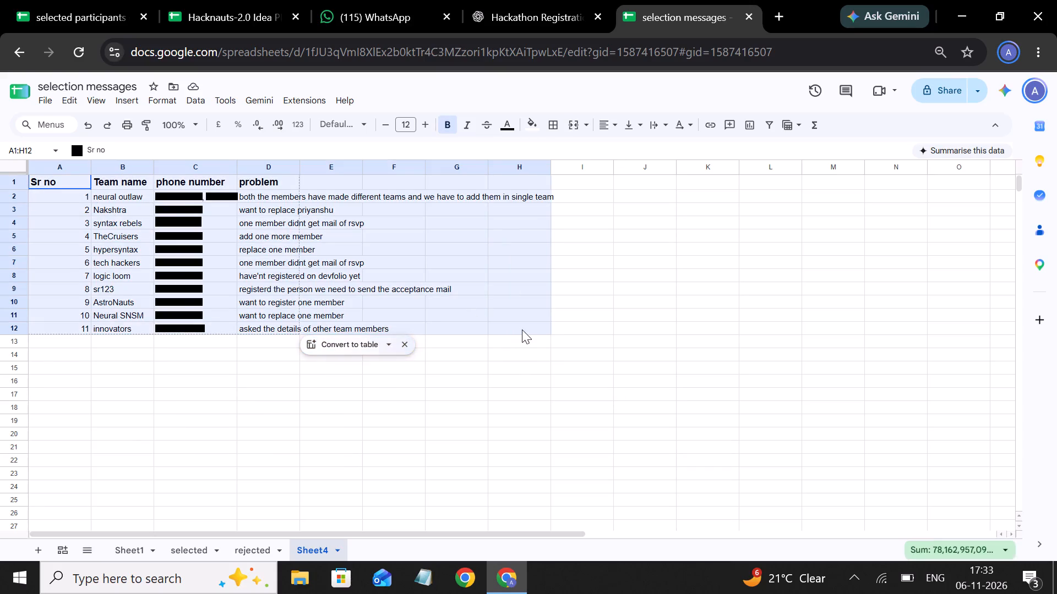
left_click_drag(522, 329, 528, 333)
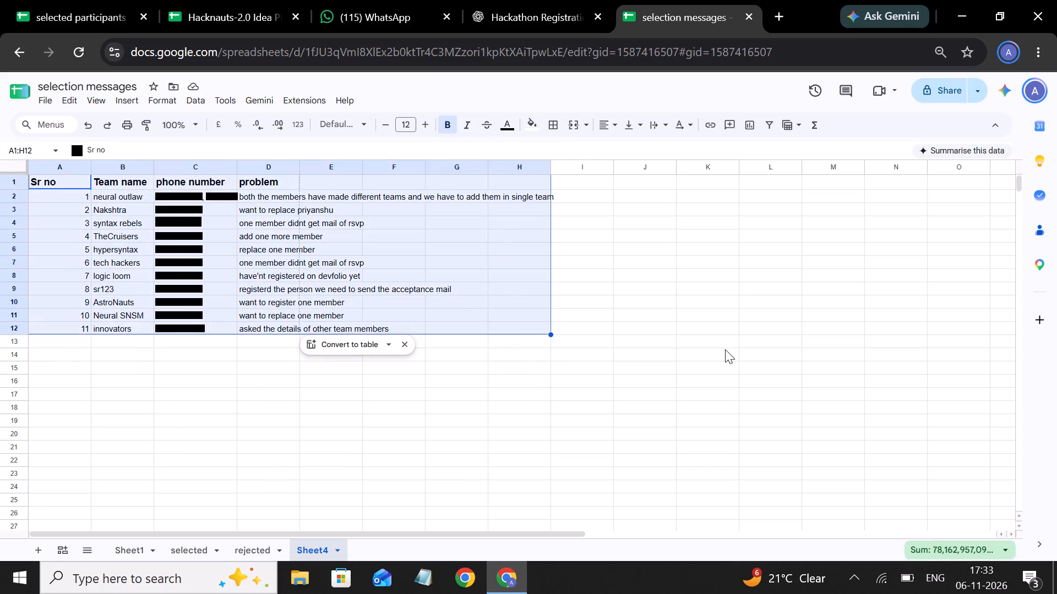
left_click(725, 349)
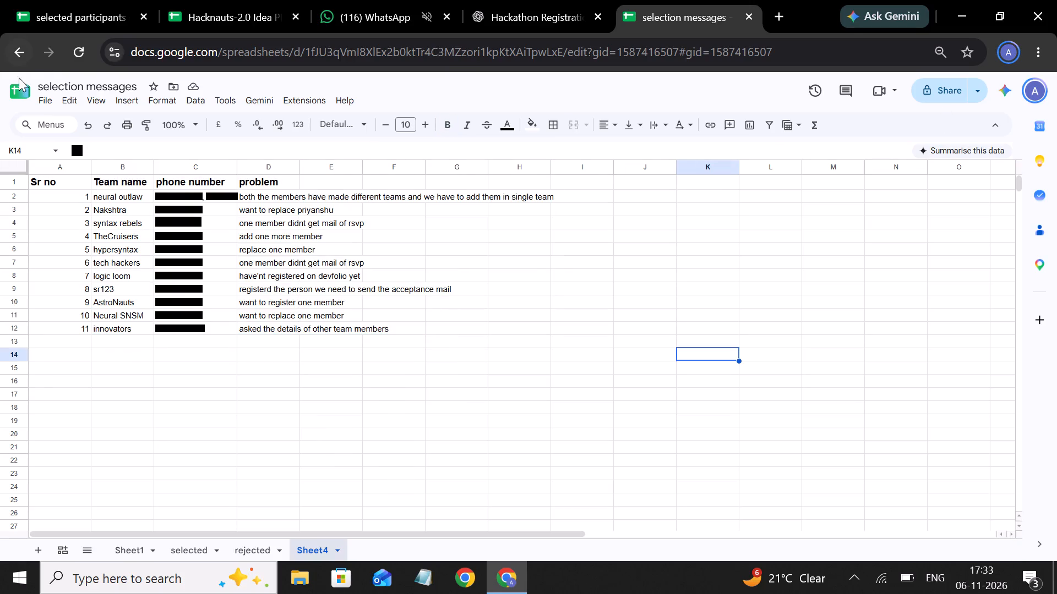
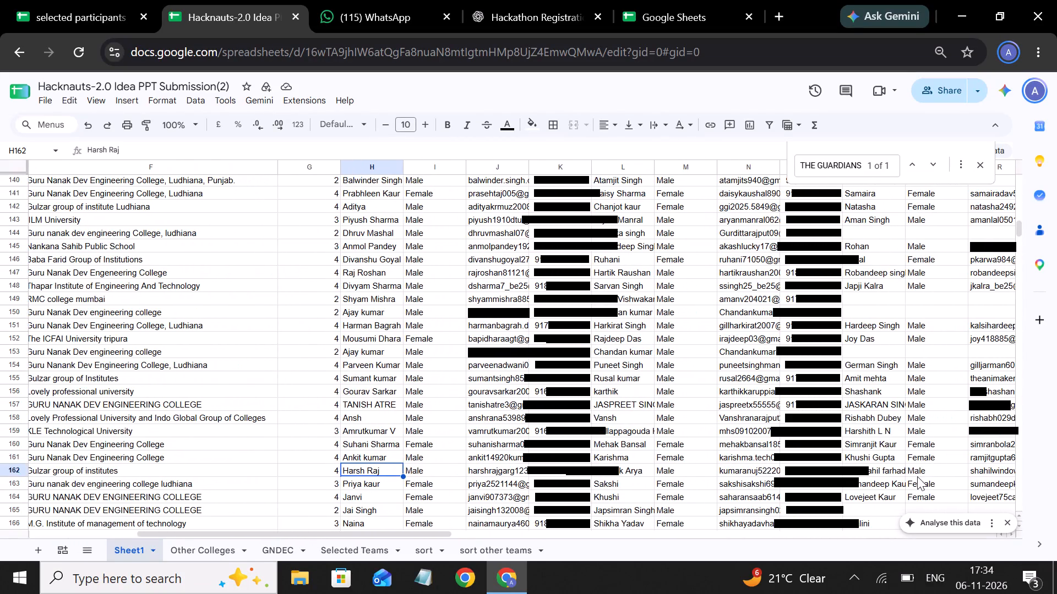
Check the last team member's name cell in the row for THE GUARDIANS in the Idea PPT Submission sheet.
scroll(907, 478, "left", 4)
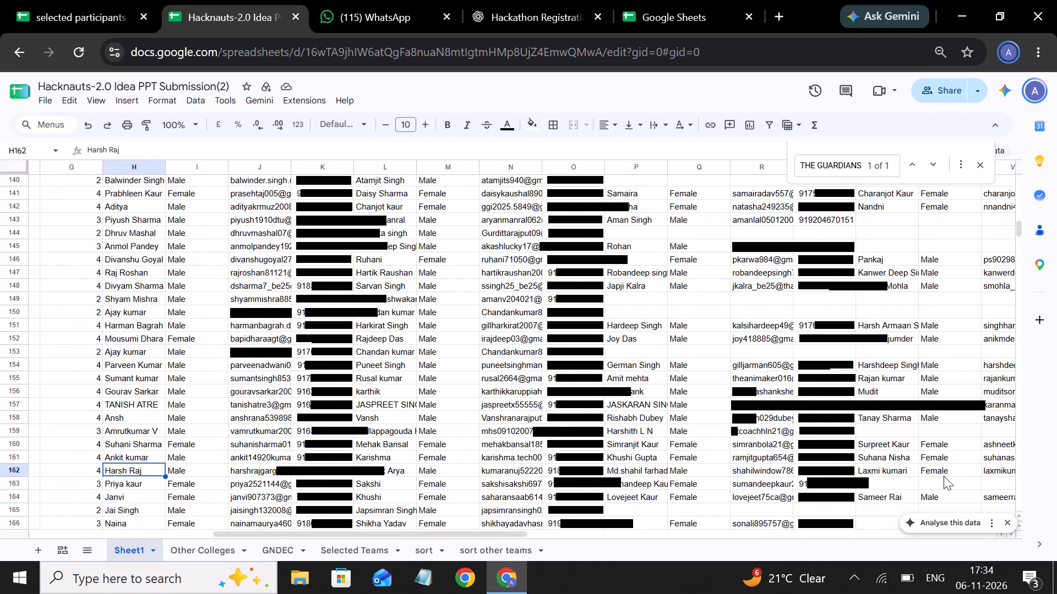
left_click(906, 474)
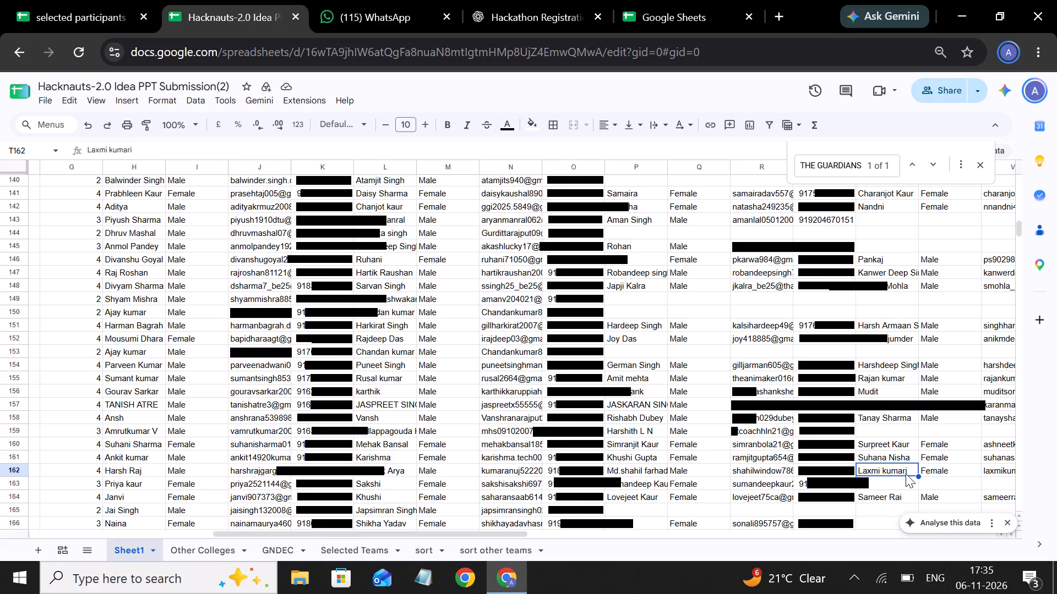
In the Hacknauts-2.0 Idea PPT Submission sheet, open The Guardians' submitted presentation, examine its title and team member details, and close it.
scroll(906, 474, "left", 1)
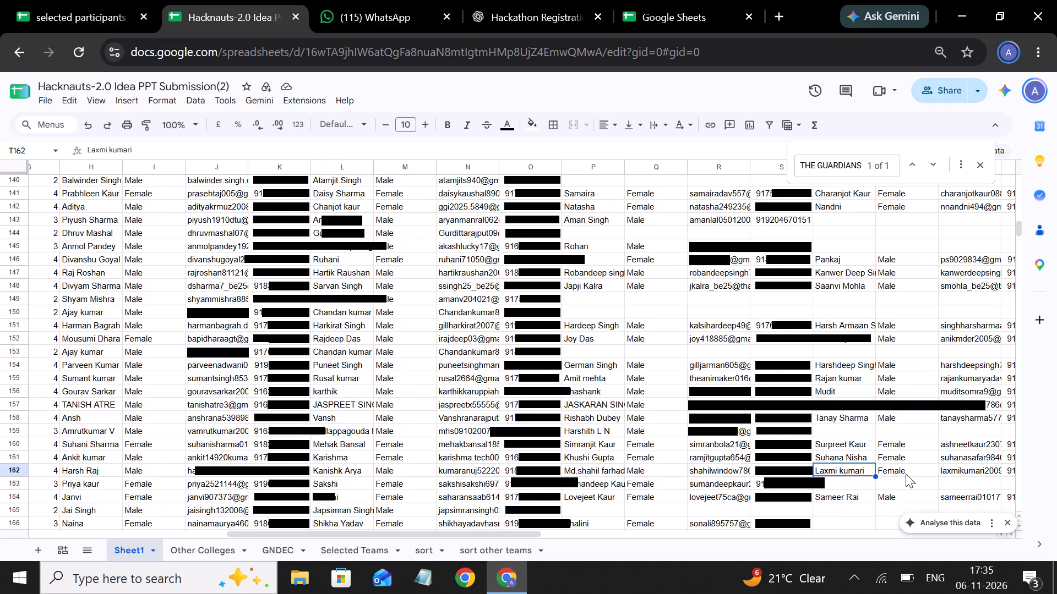
scroll(887, 474, "left", 3)
left_click(918, 473)
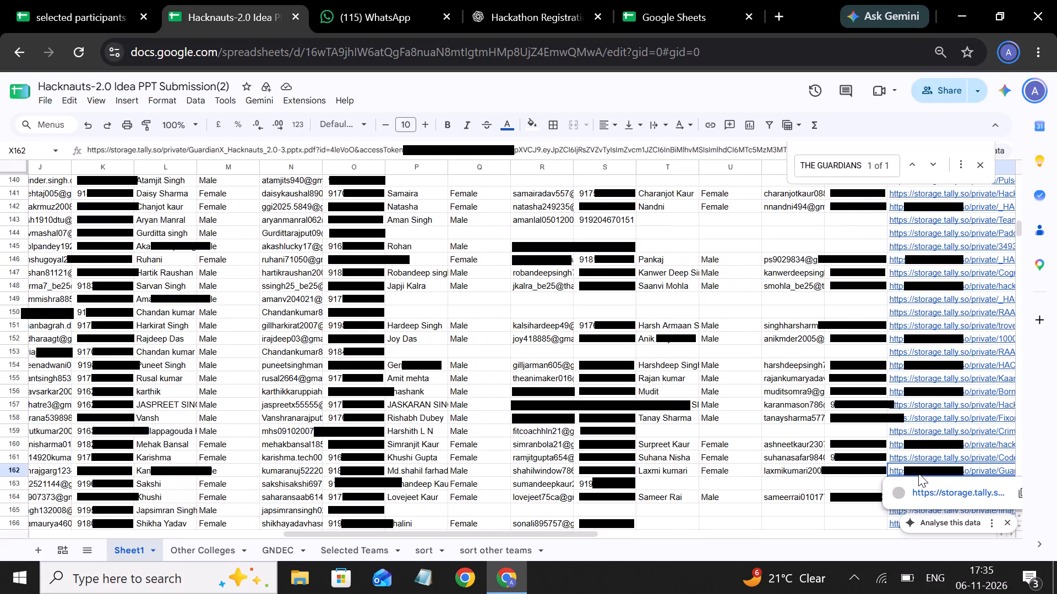
left_click(924, 487)
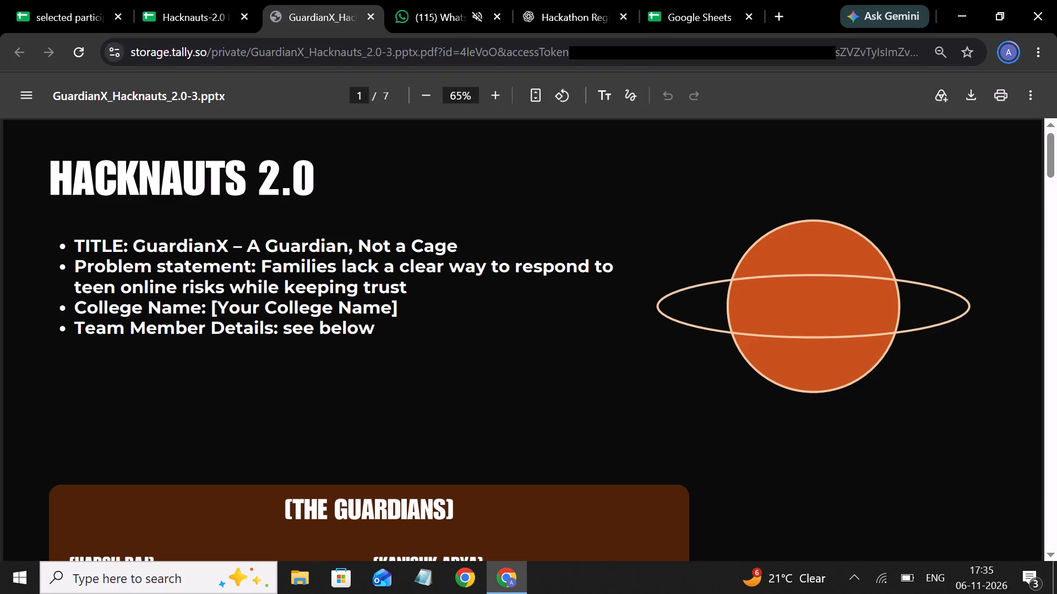
scroll(389, 304, "down", 3)
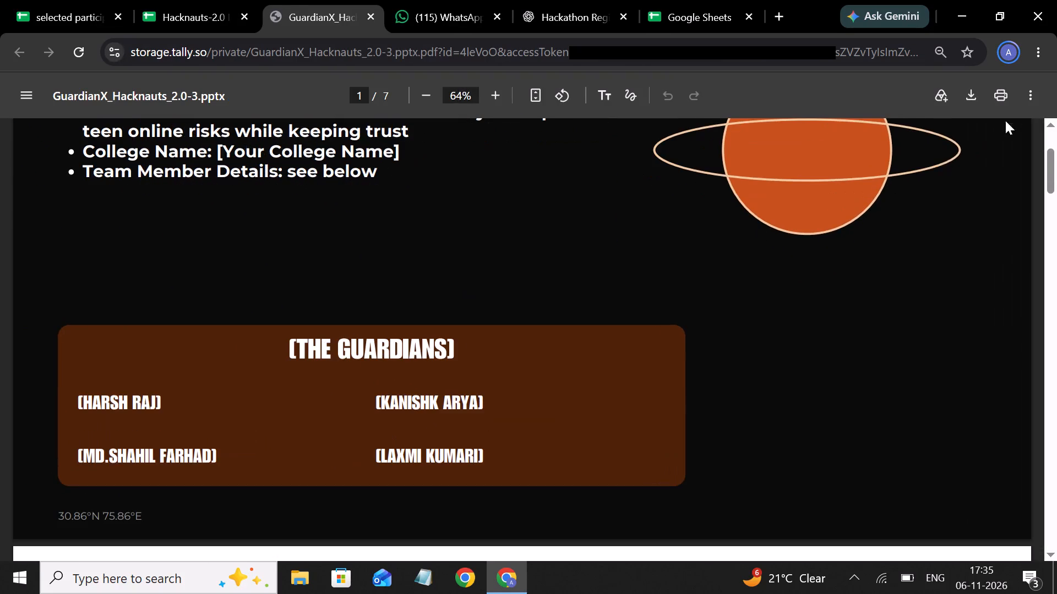
left_click(372, 15)
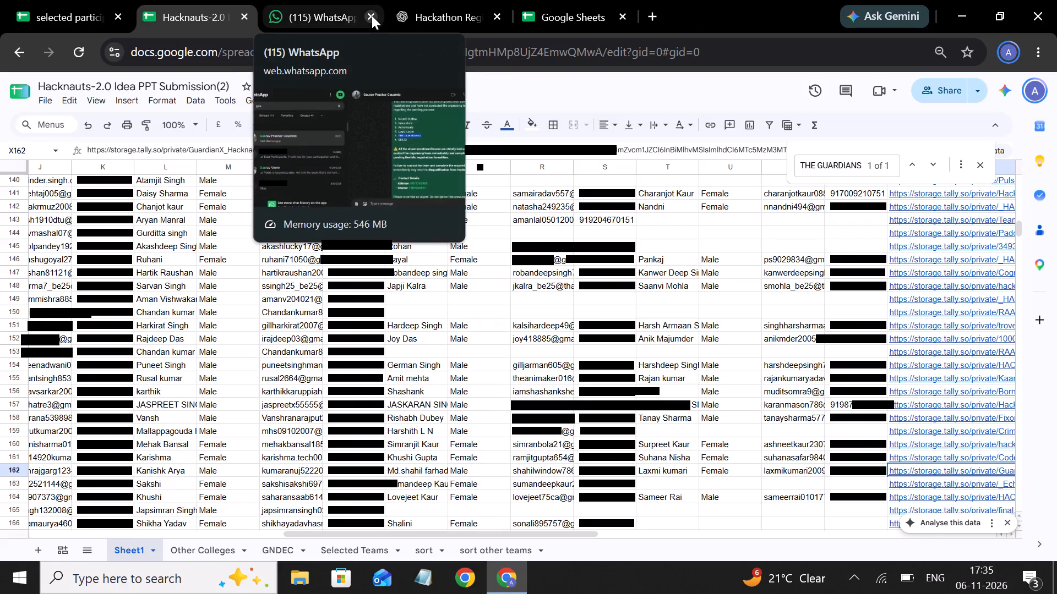
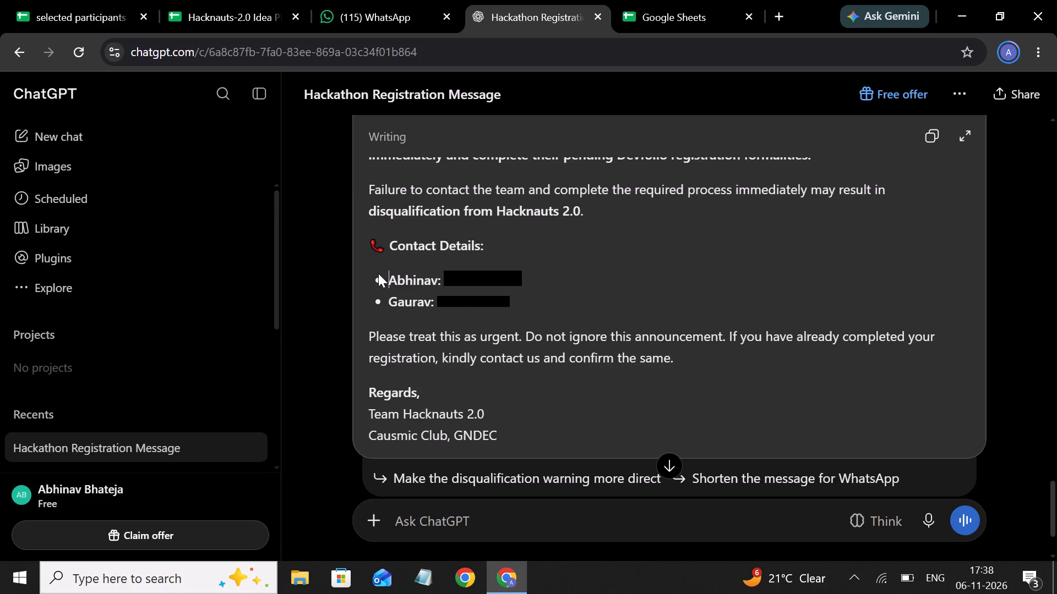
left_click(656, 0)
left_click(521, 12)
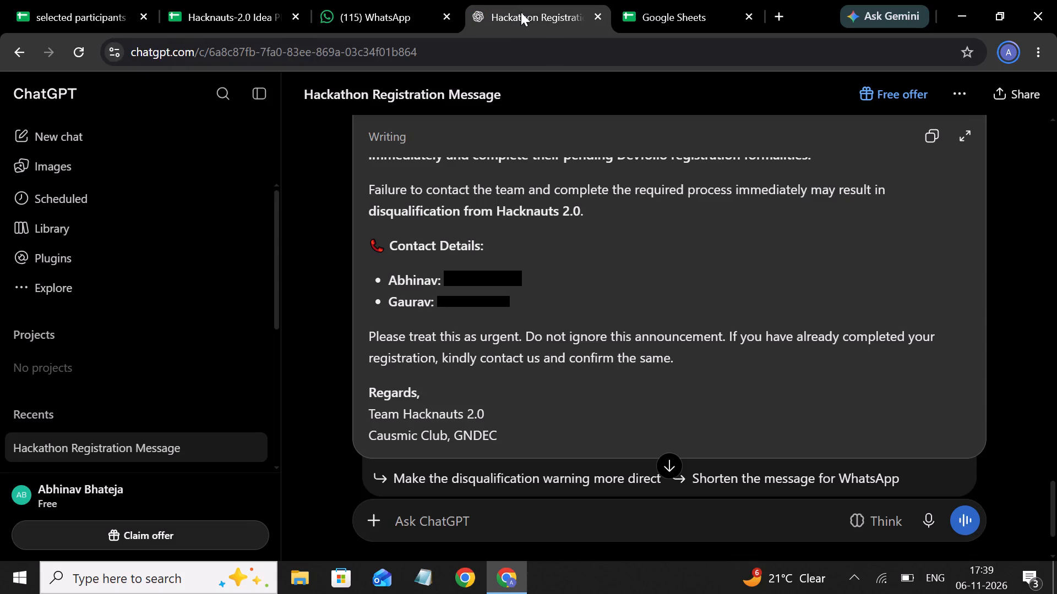
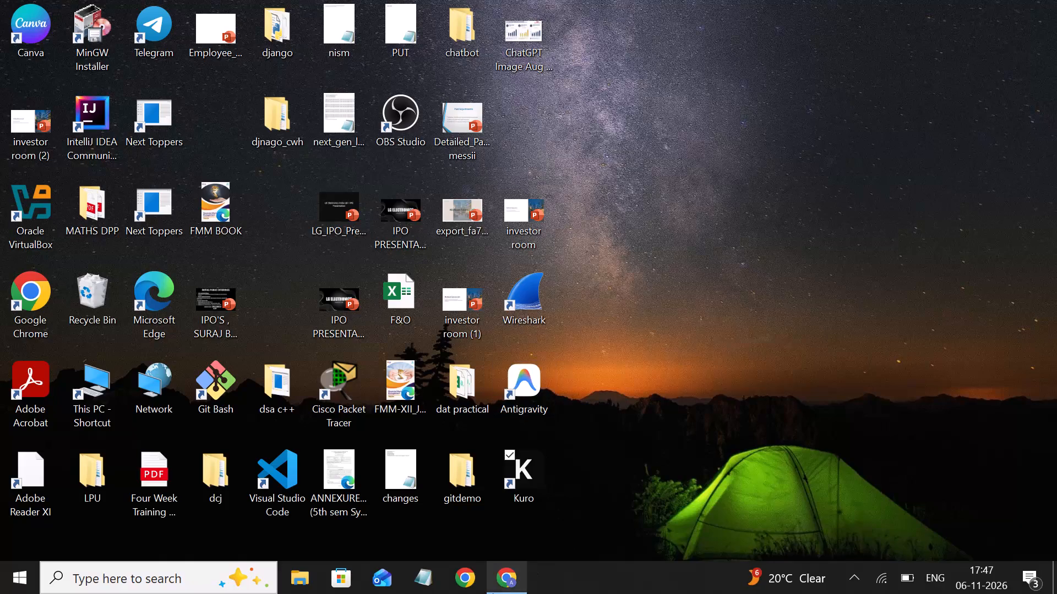
Switch to Chrome, open the selection messages spreadsheet from the recent files and go to Sheet4.
left_click(493, 593)
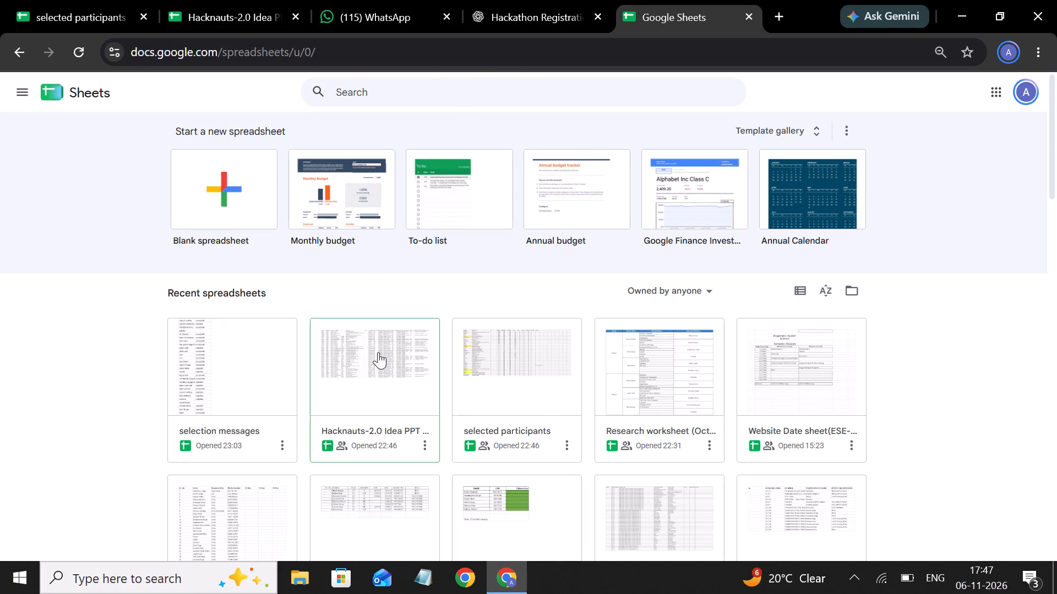
left_click(239, 361)
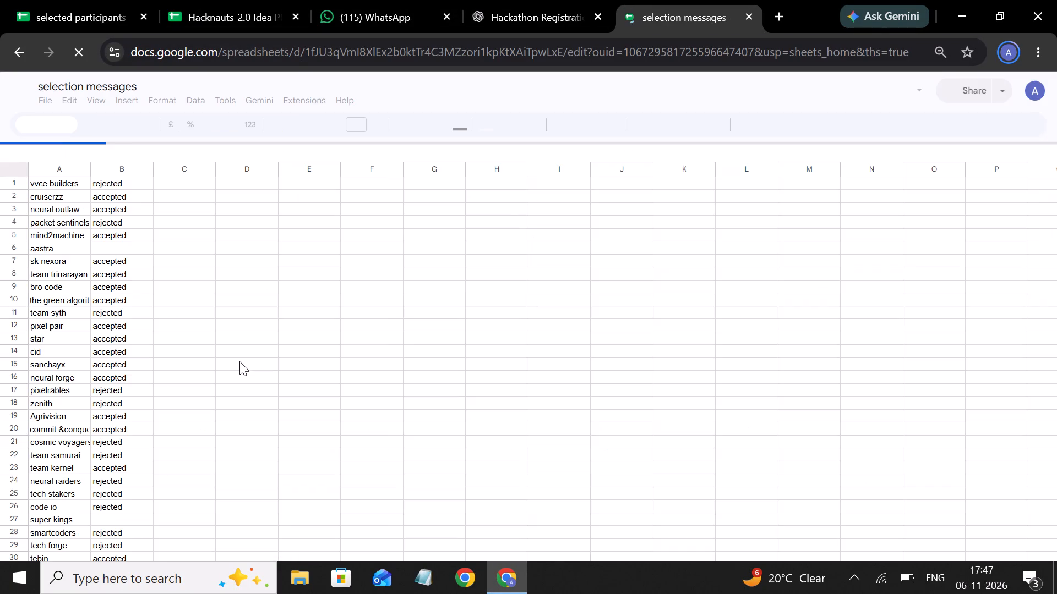
scroll(150, 479, "down", 1)
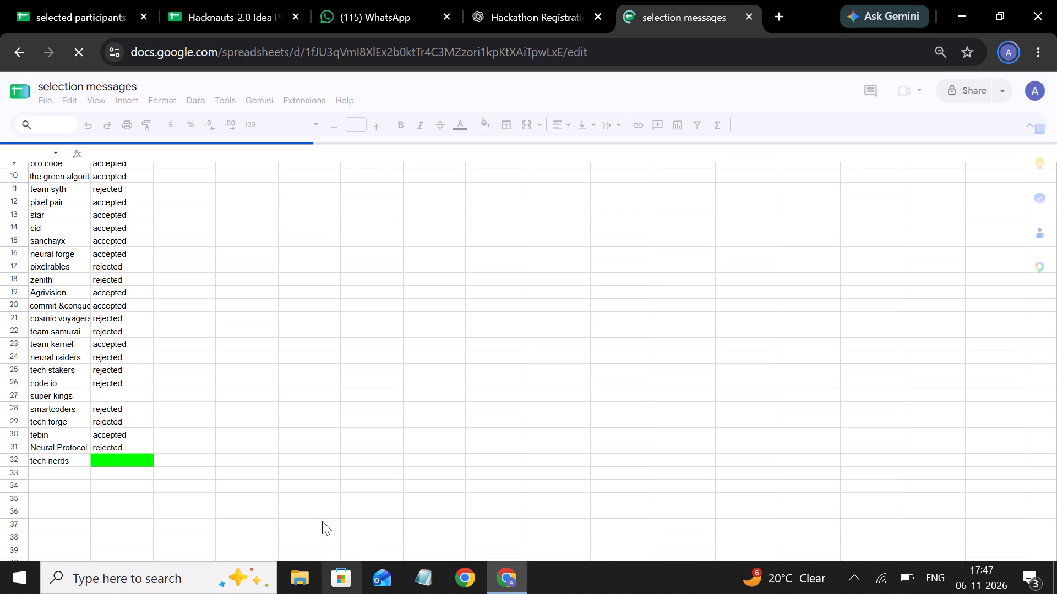
scroll(294, 462, "up", 1)
scroll(261, 563, "up", 1)
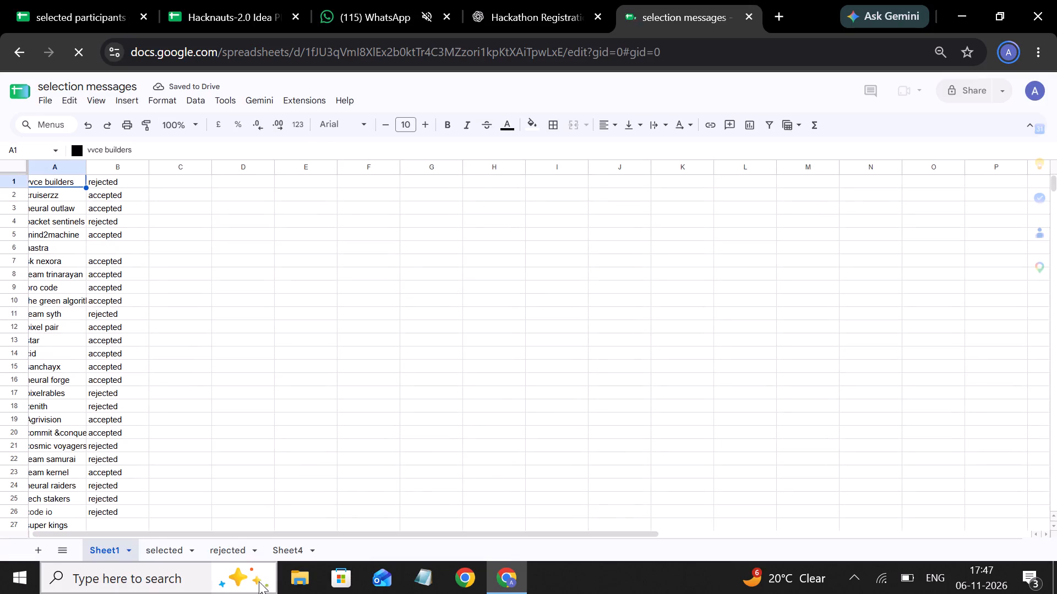
left_click(284, 556)
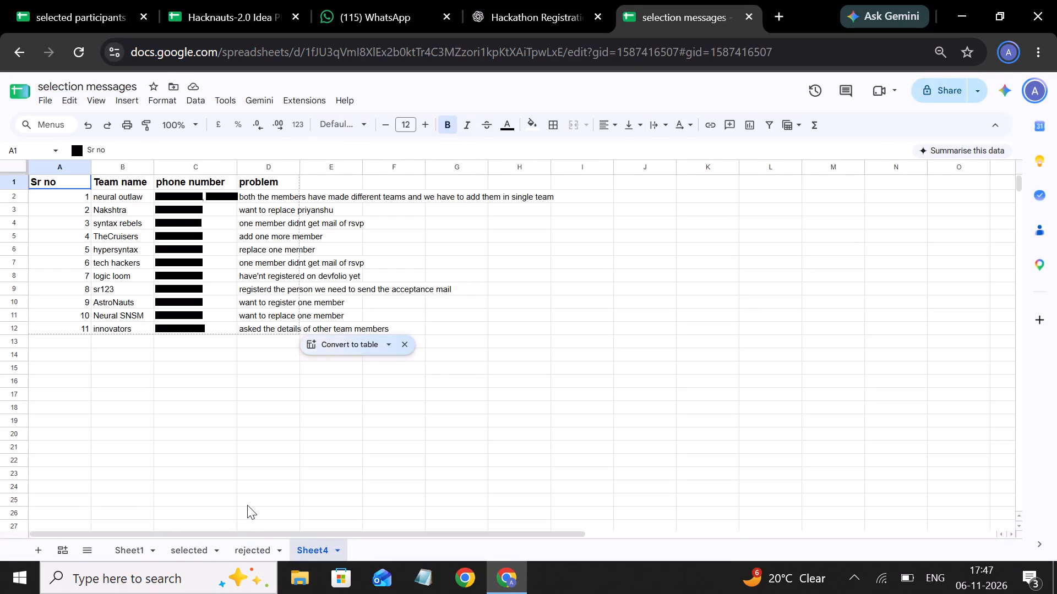
Add serial number 12 with the copied team name THE GUARDIANS in the first empty row below innovators.
left_click(79, 338)
type("12")
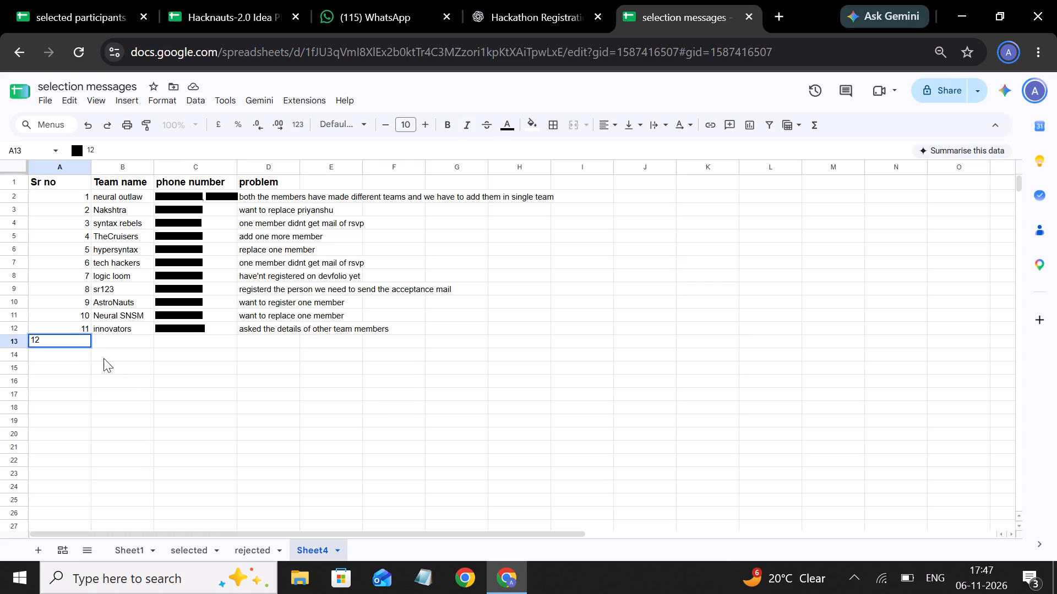
left_click(113, 344)
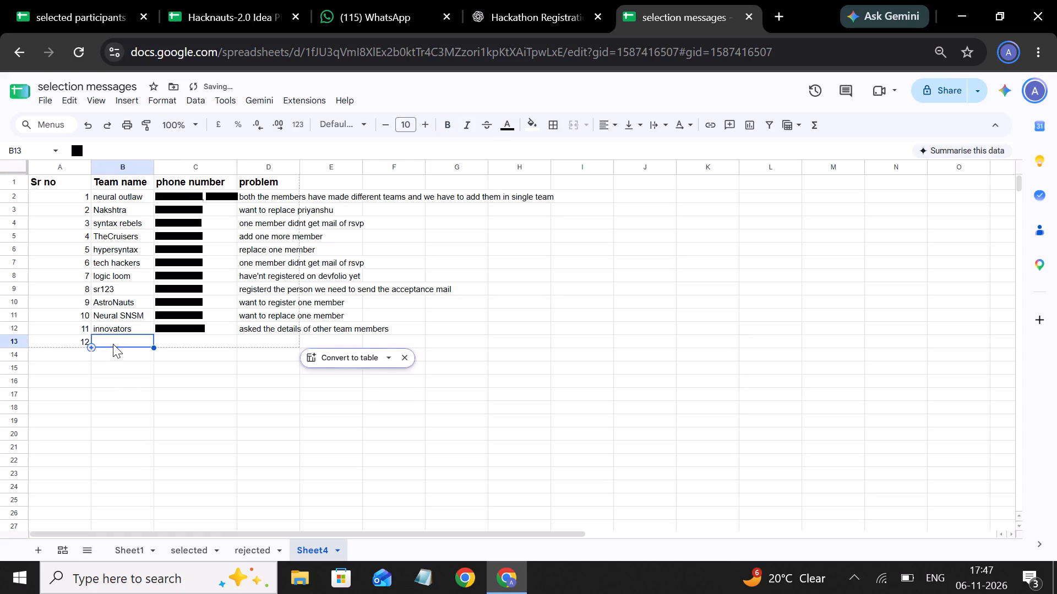
key("ctrl+v")
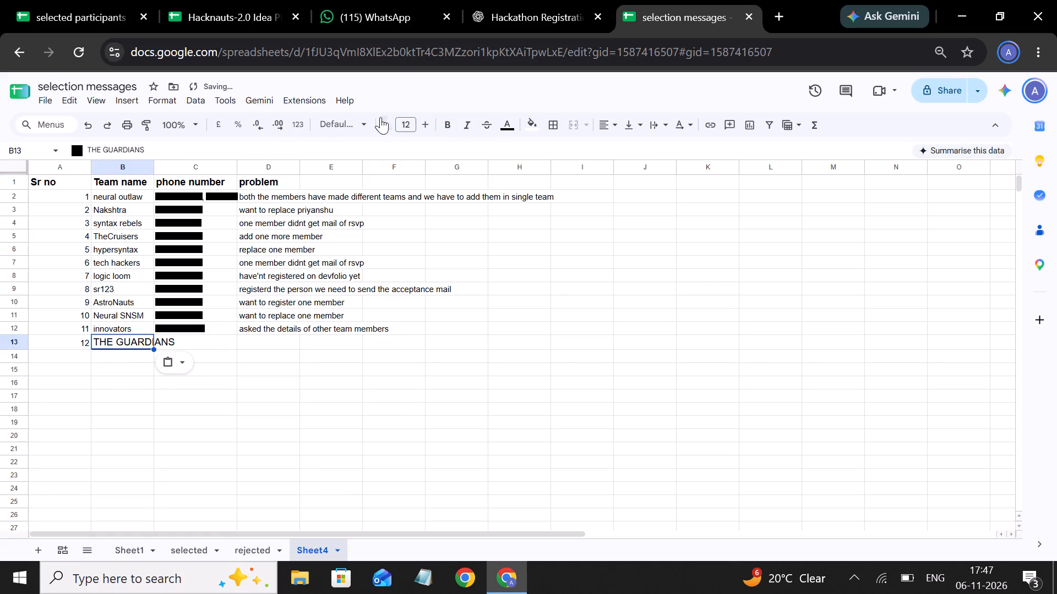
Format the THE GUARDIANS team name cell with font size 10 and no borders.
double_click(379, 121)
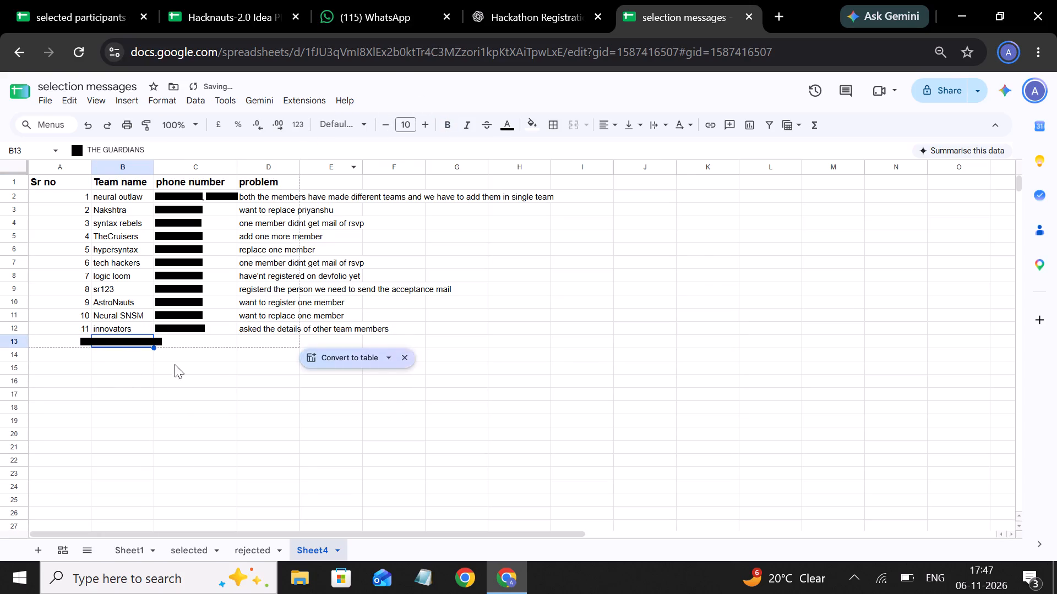
left_click(189, 347)
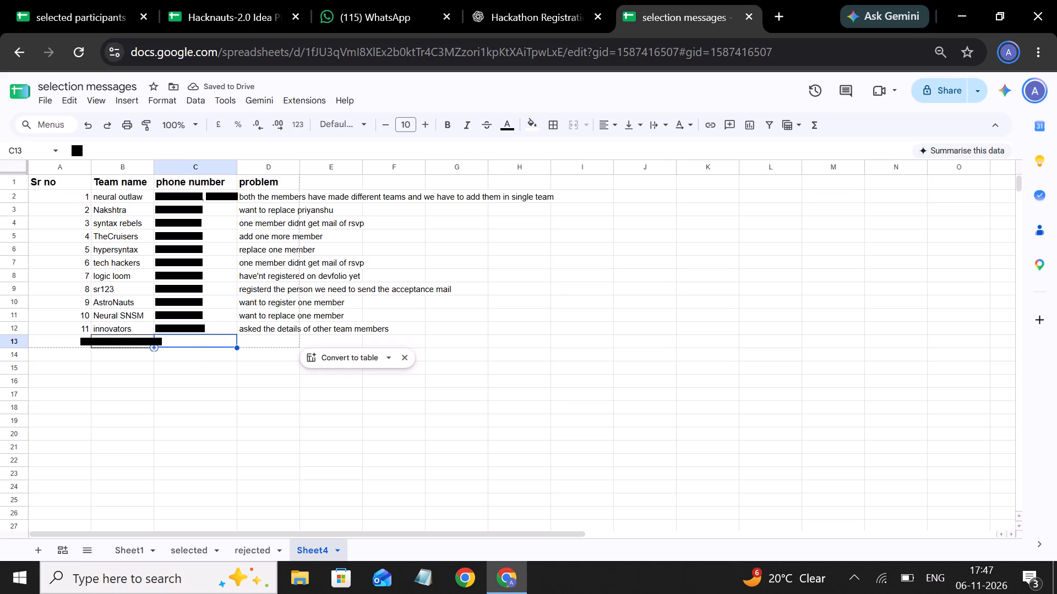
left_click(134, 346)
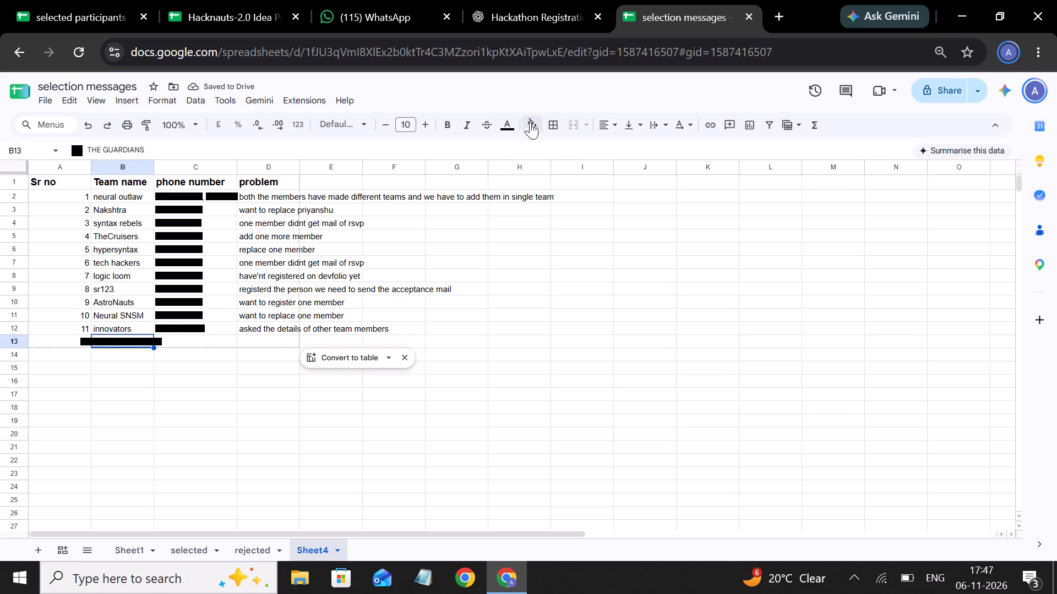
left_click(552, 127)
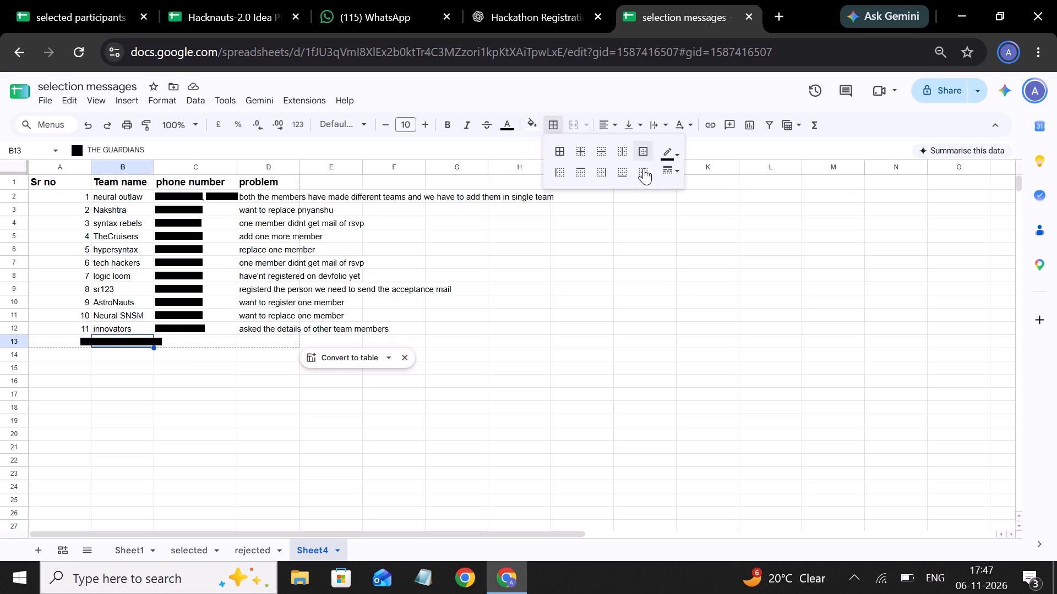
left_click(644, 170)
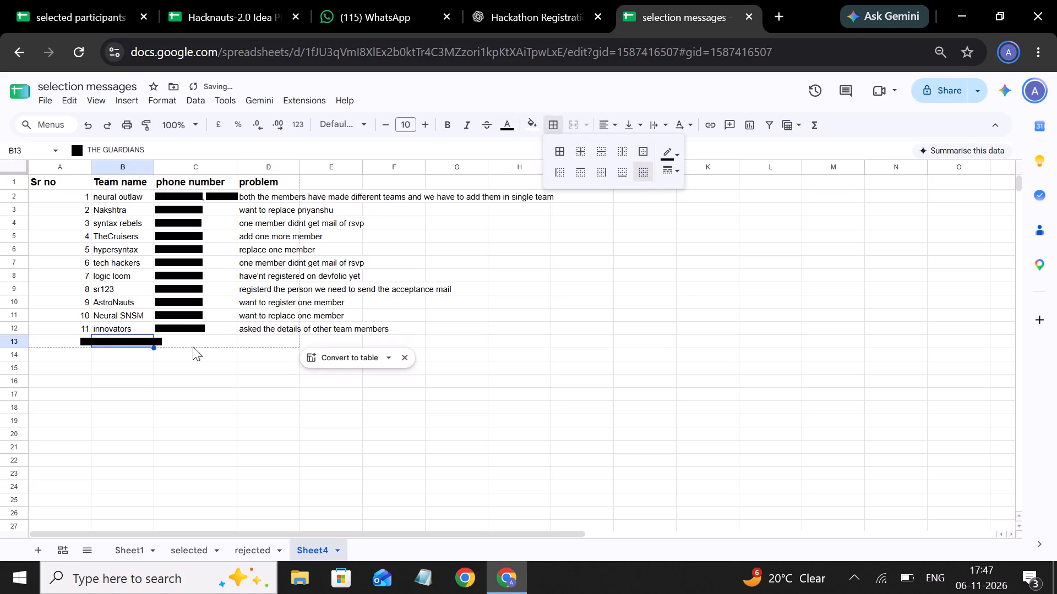
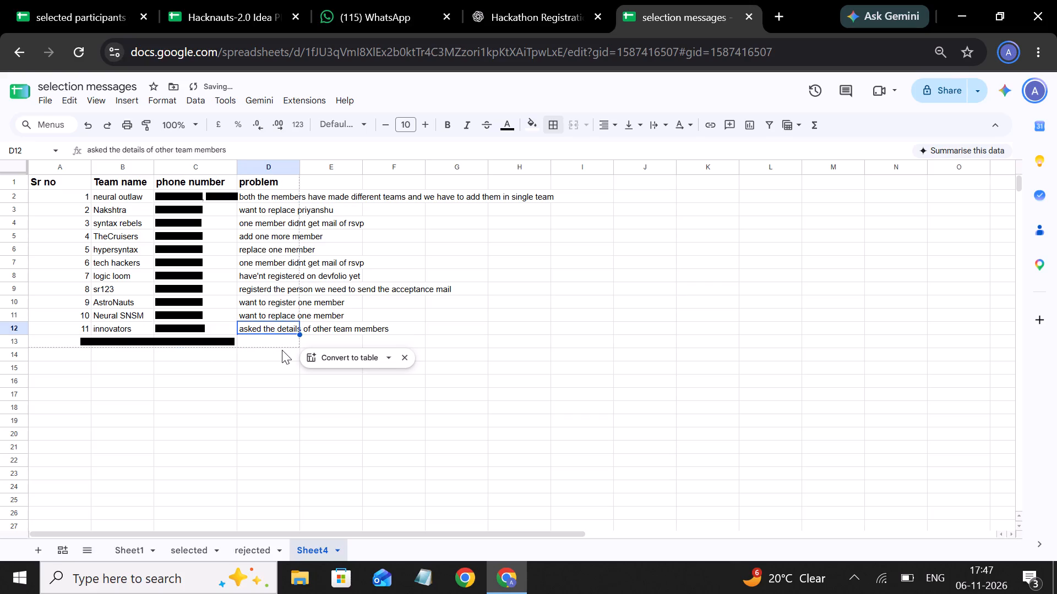
Enter the problem "wants to replace one member" for THE GUARDIANS in row 13.
left_click(282, 348)
type("wants to replace one mem")
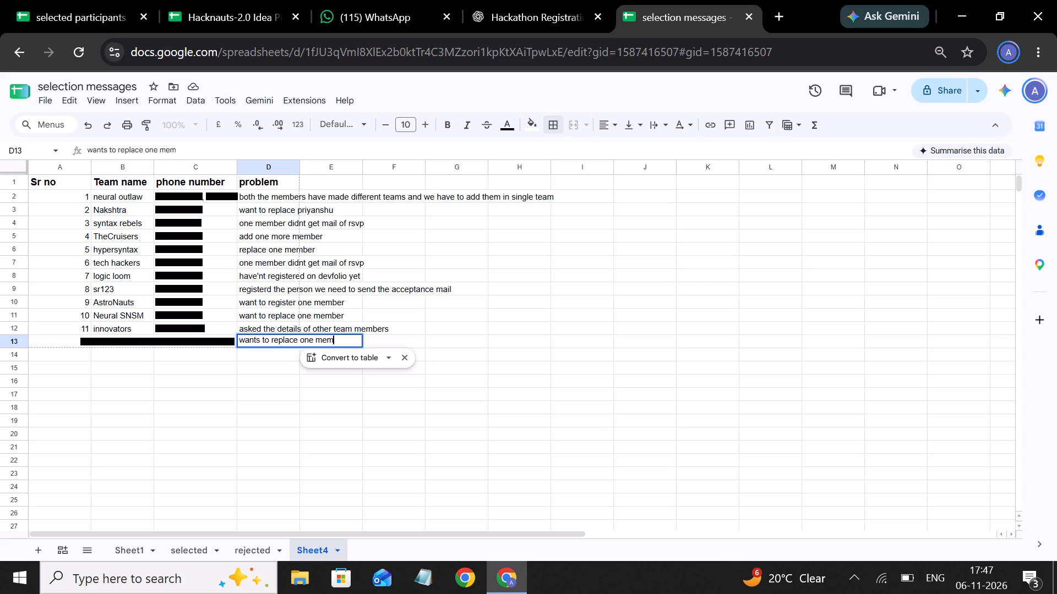
type("ber")
Left-align the phone number cell of THE GUARDIANS.
left_click(210, 342)
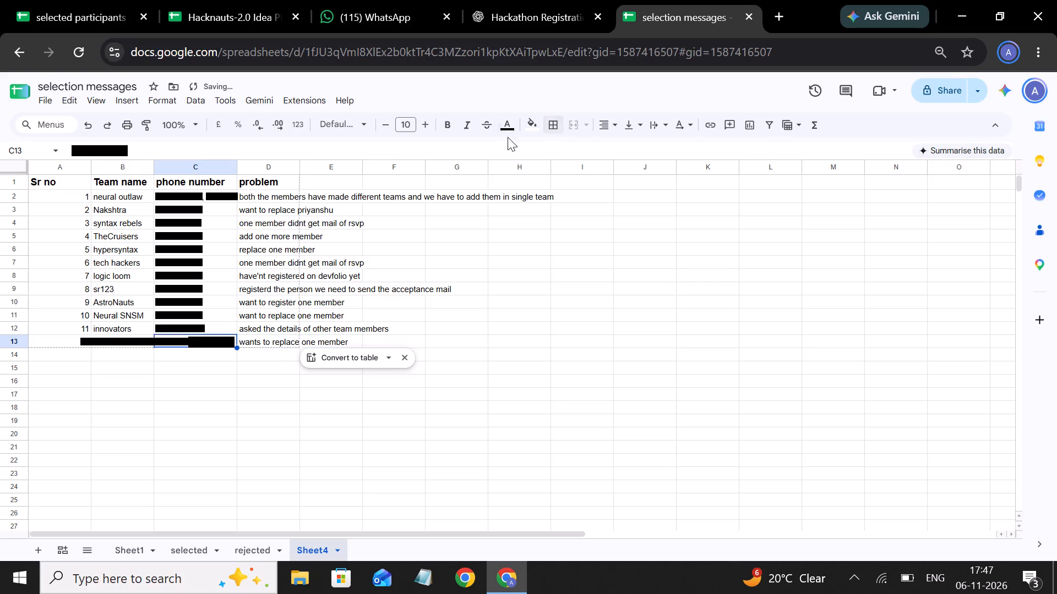
left_click(597, 128)
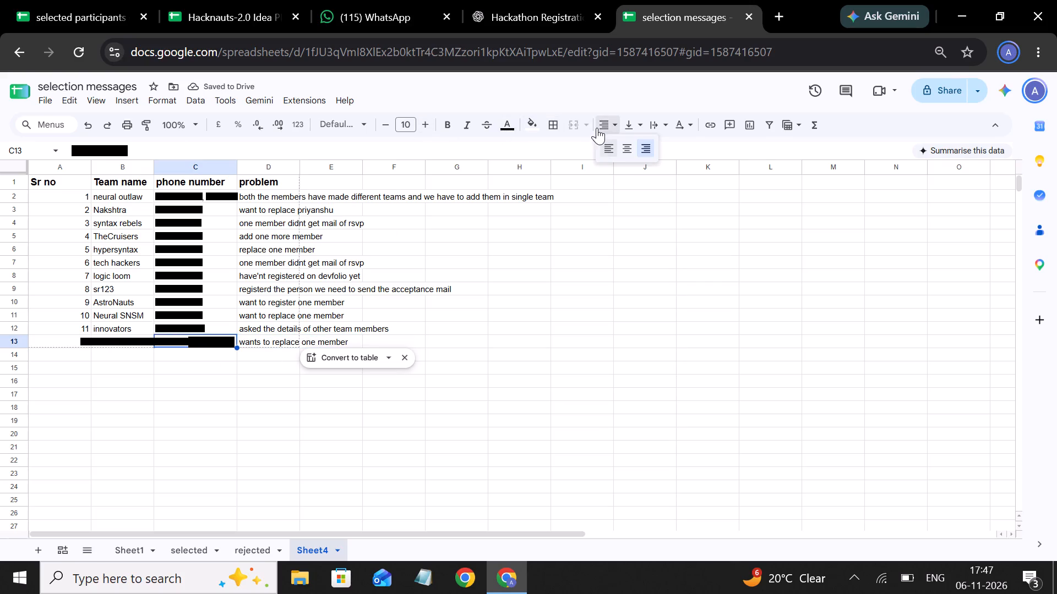
left_click(607, 148)
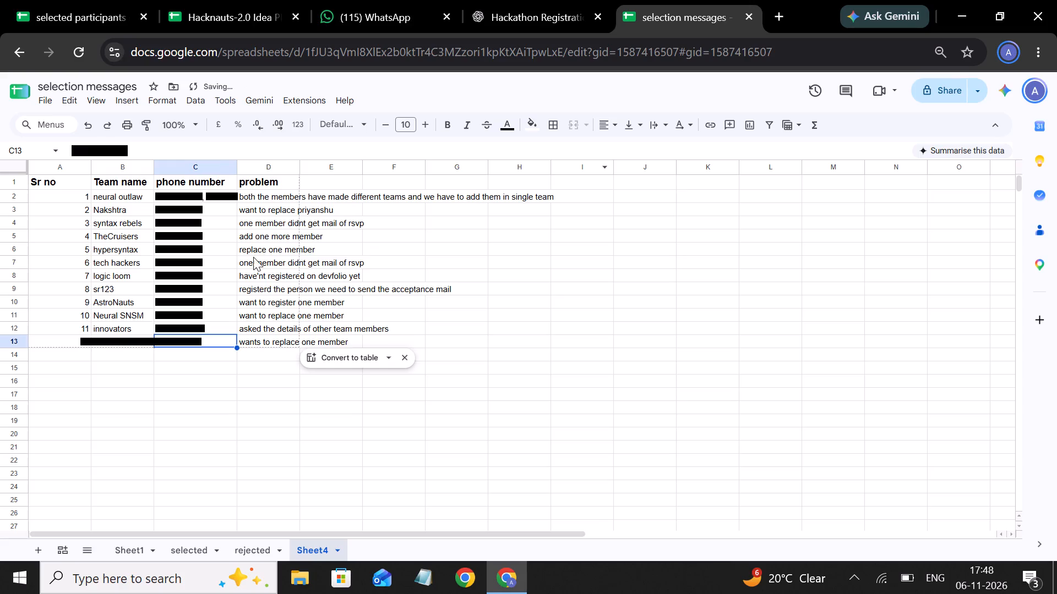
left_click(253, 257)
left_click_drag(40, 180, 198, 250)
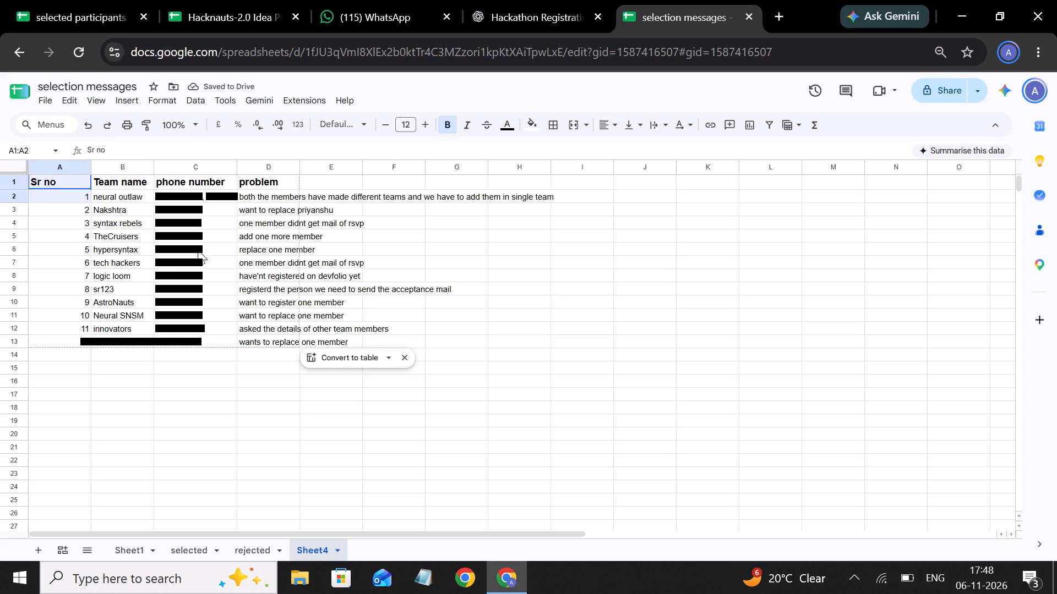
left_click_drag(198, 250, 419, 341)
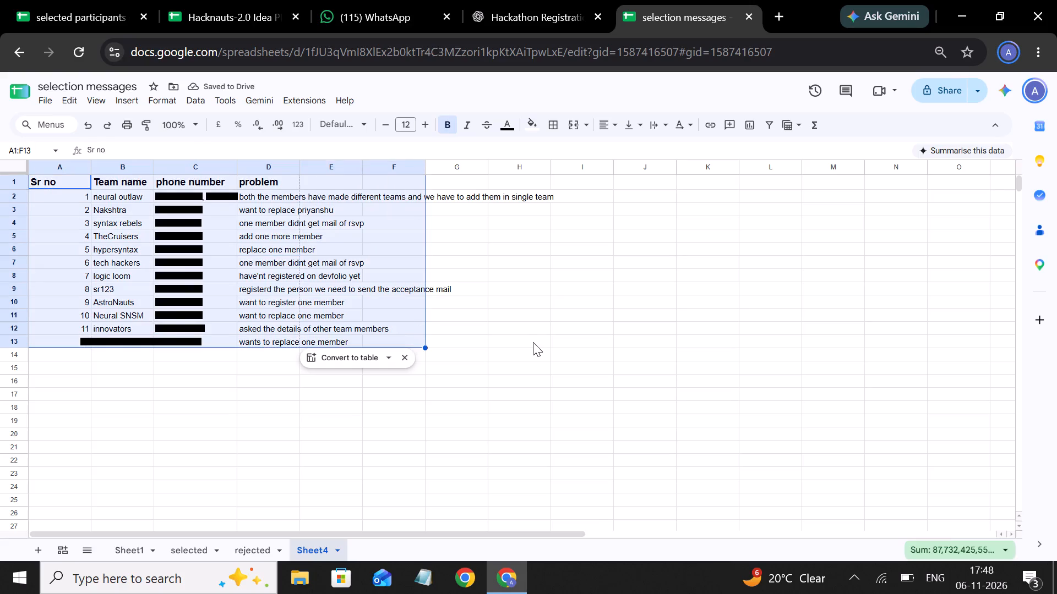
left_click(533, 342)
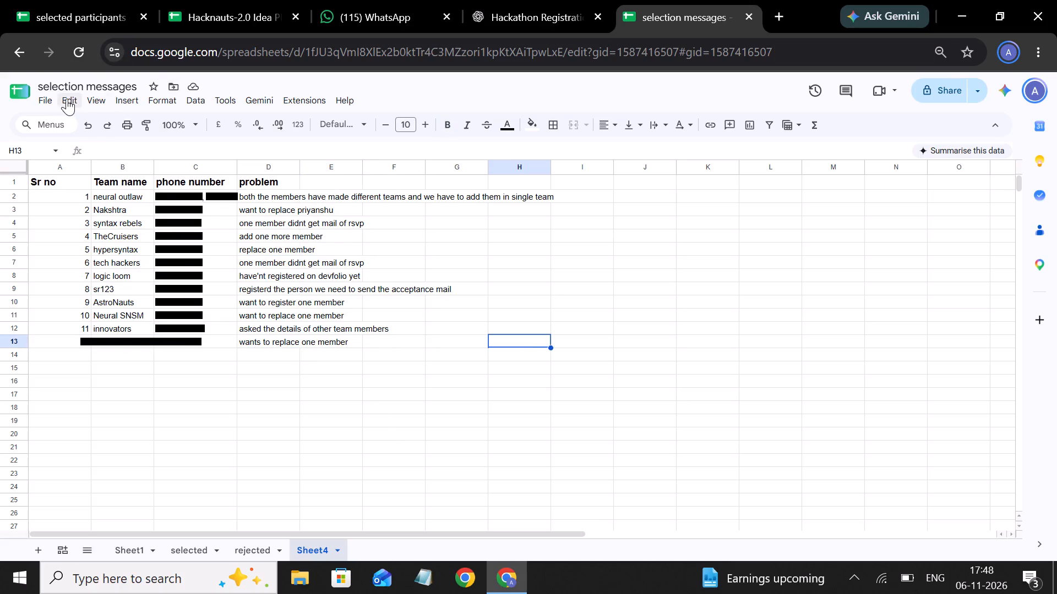
Start a PDF download of the current sheet and set its scale to Normal (100%).
left_click(53, 100)
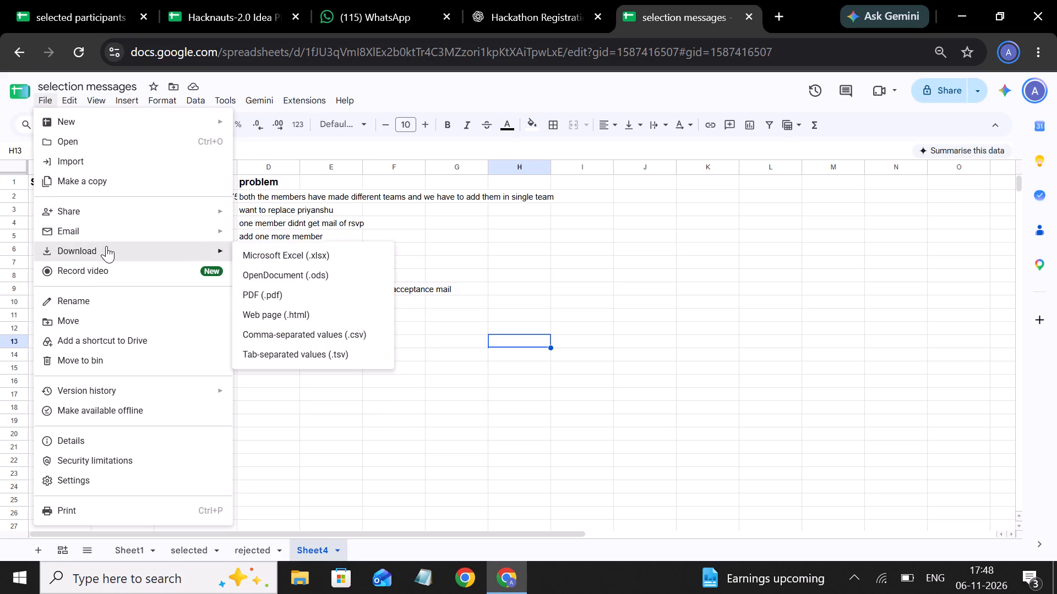
left_click(295, 286)
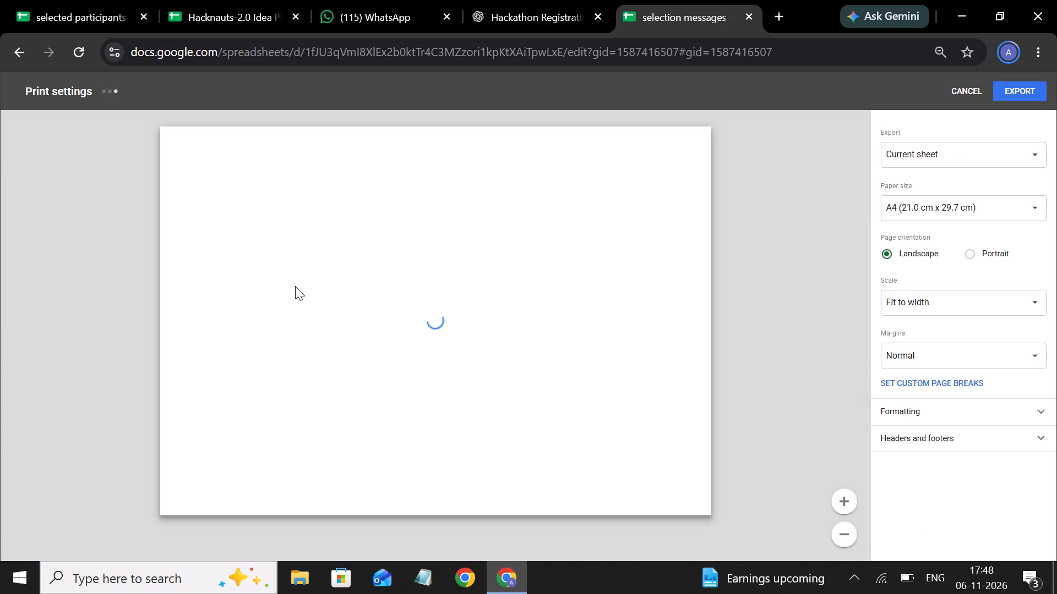
left_click(1013, 292)
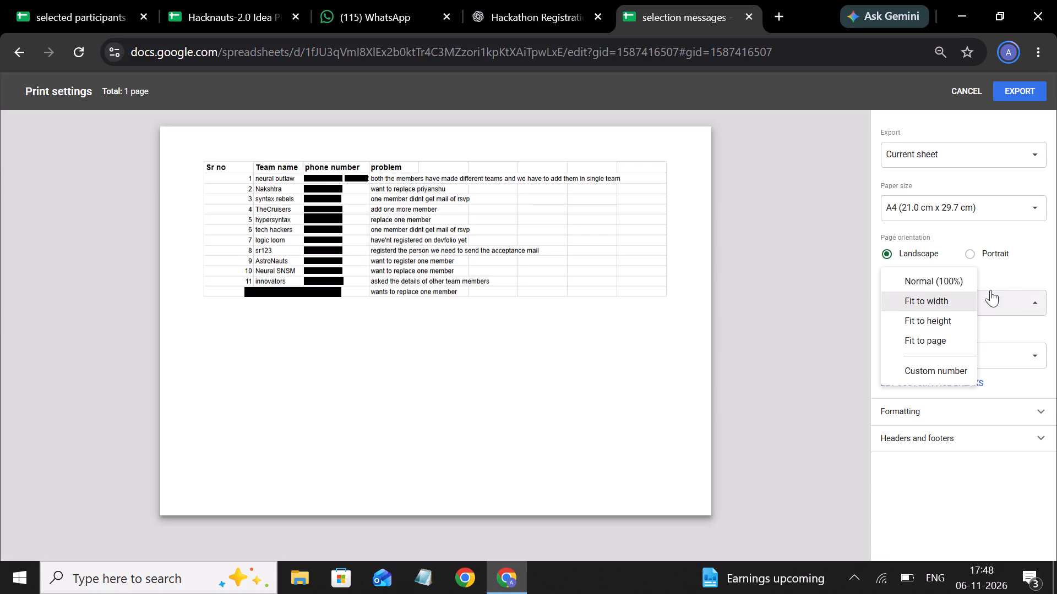
left_click(959, 276)
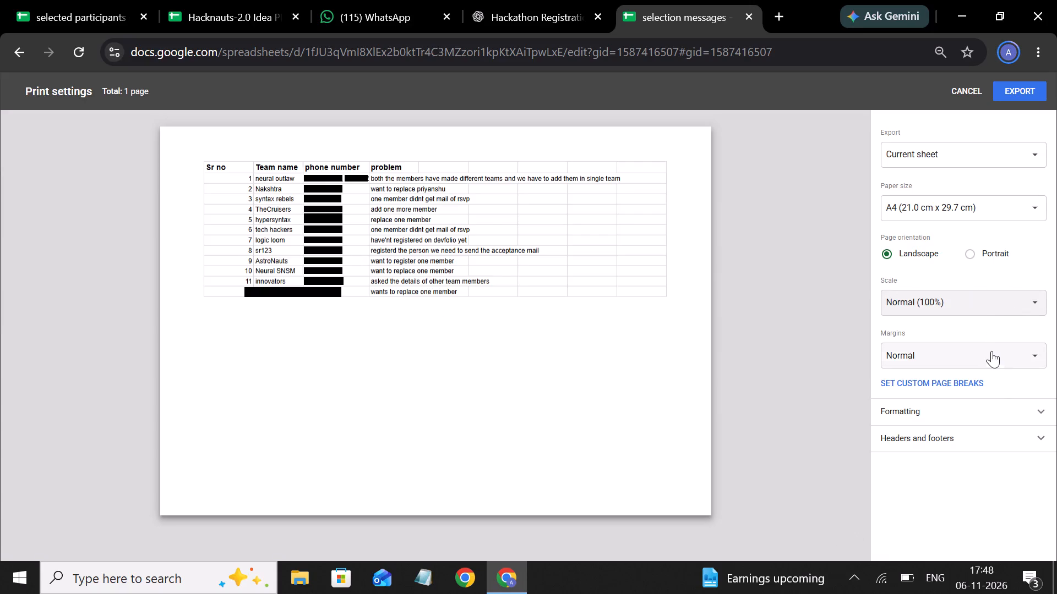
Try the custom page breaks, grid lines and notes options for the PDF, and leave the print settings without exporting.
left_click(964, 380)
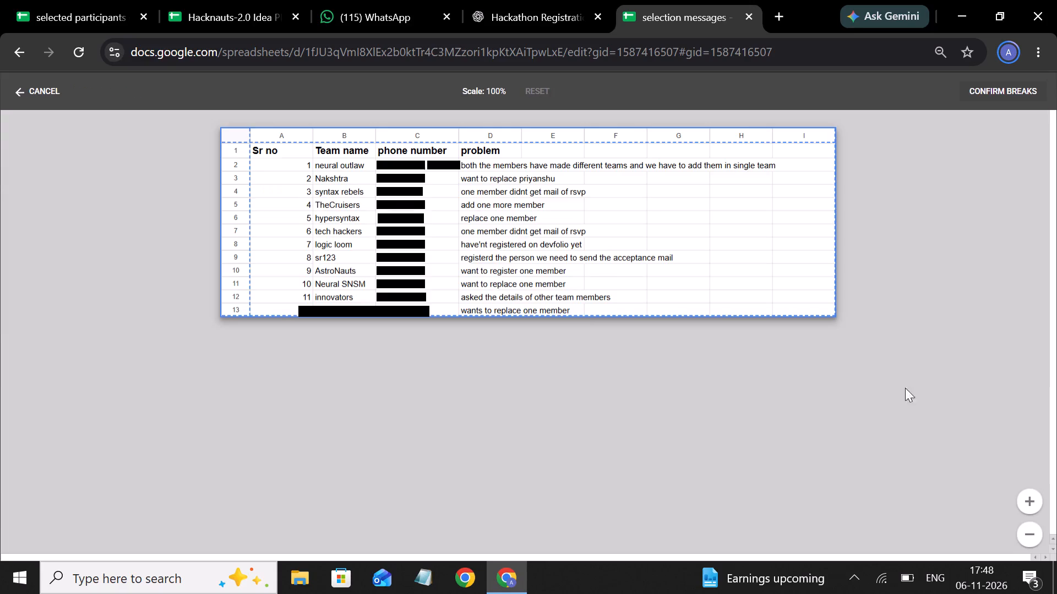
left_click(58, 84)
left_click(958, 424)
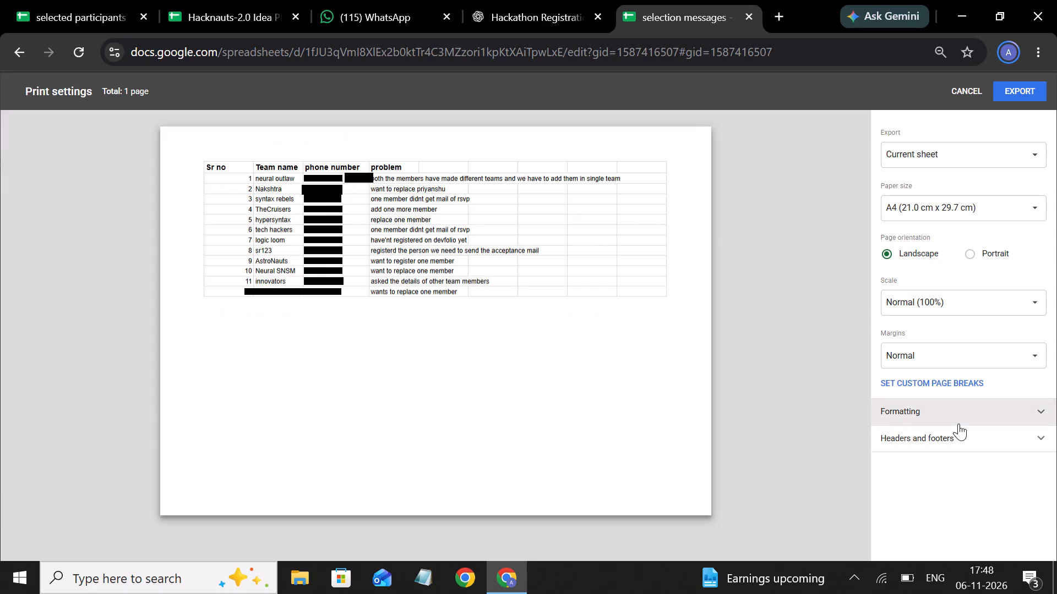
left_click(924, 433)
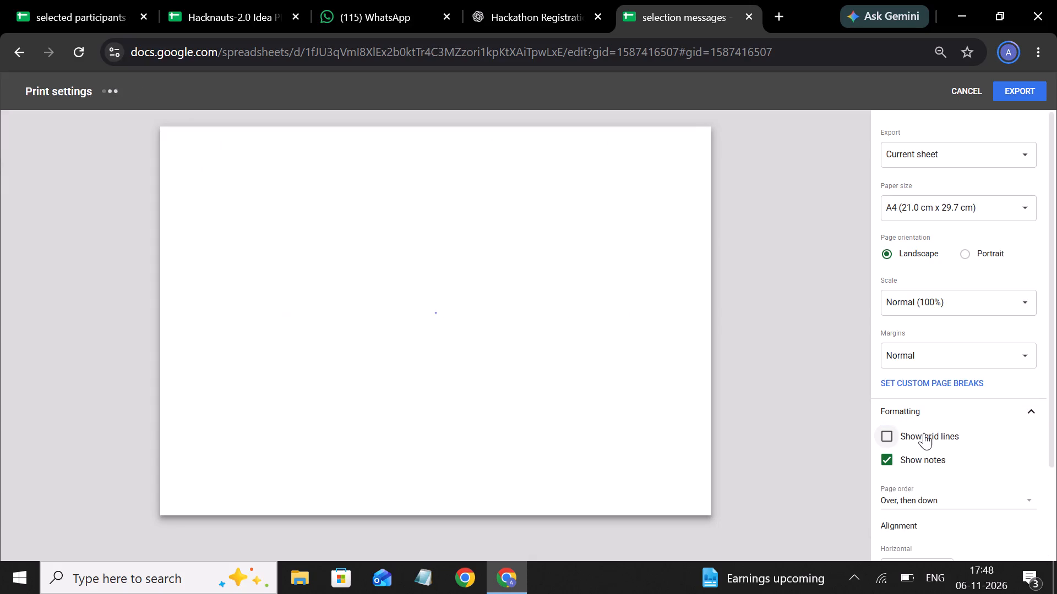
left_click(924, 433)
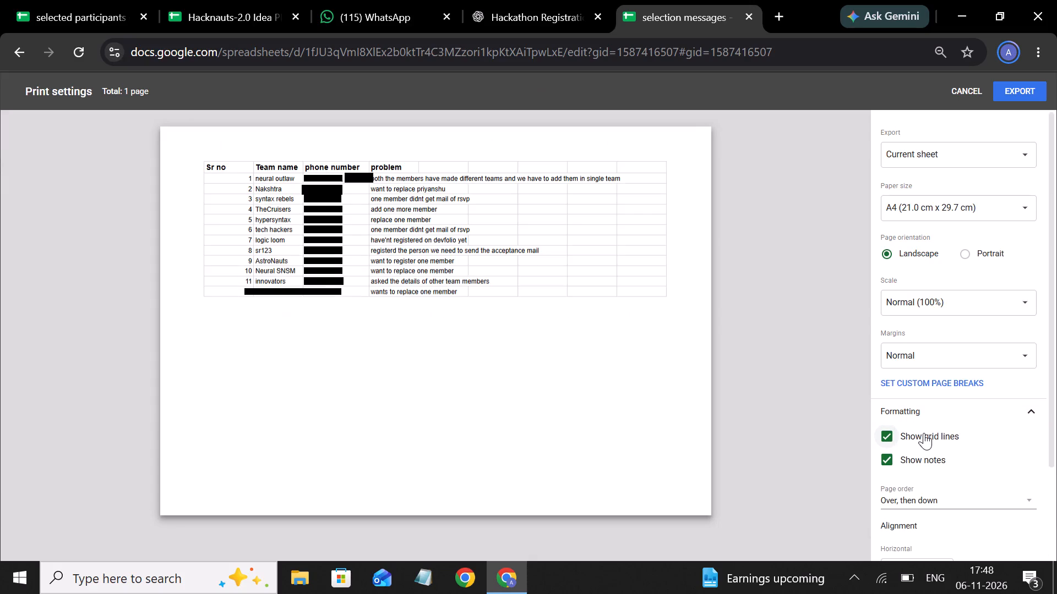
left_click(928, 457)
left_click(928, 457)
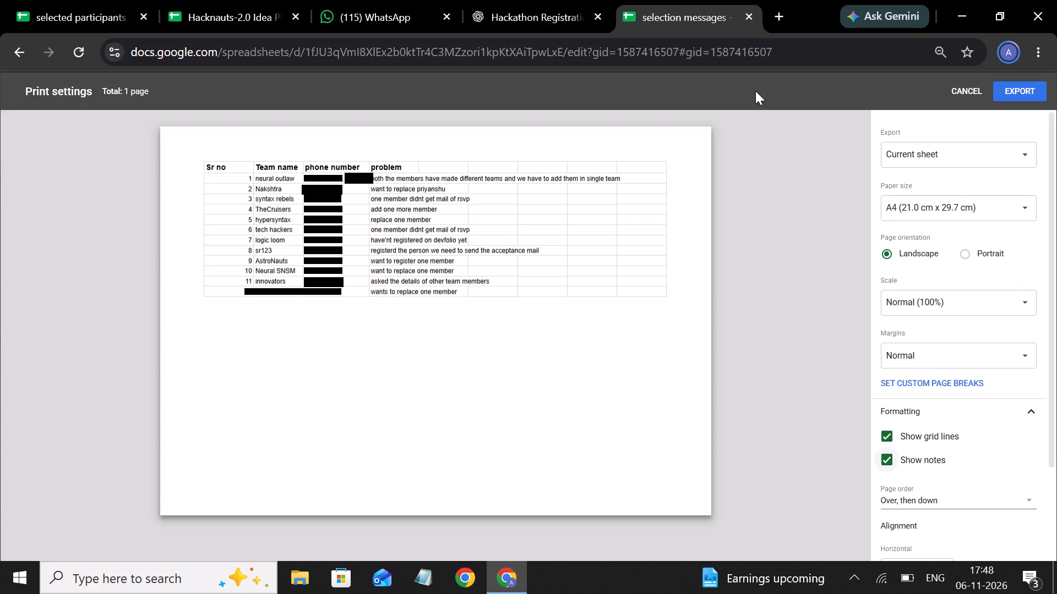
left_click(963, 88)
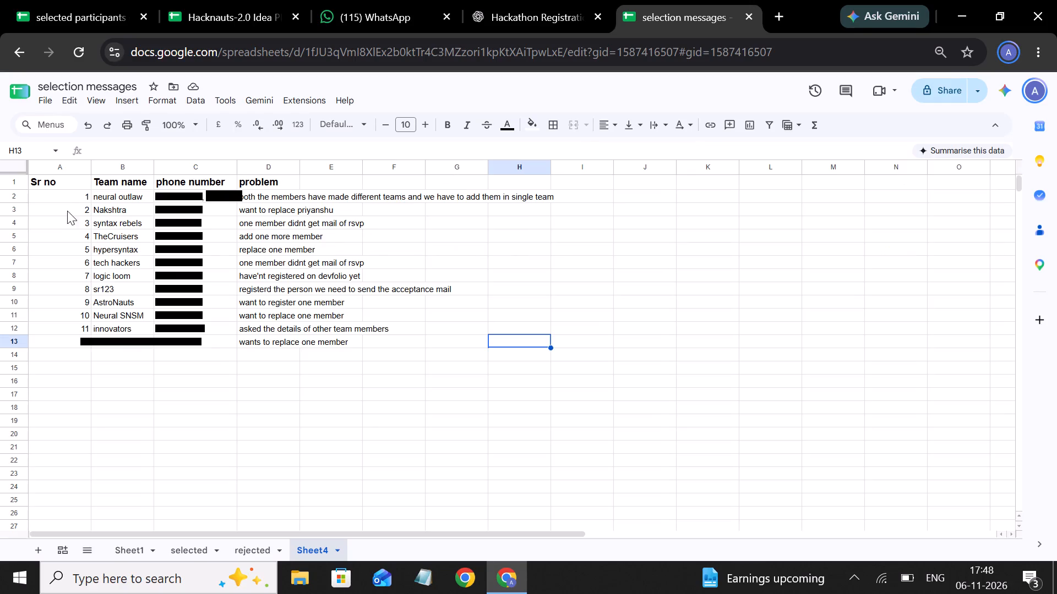
Left-align the entire Sr no column.
left_click(52, 172)
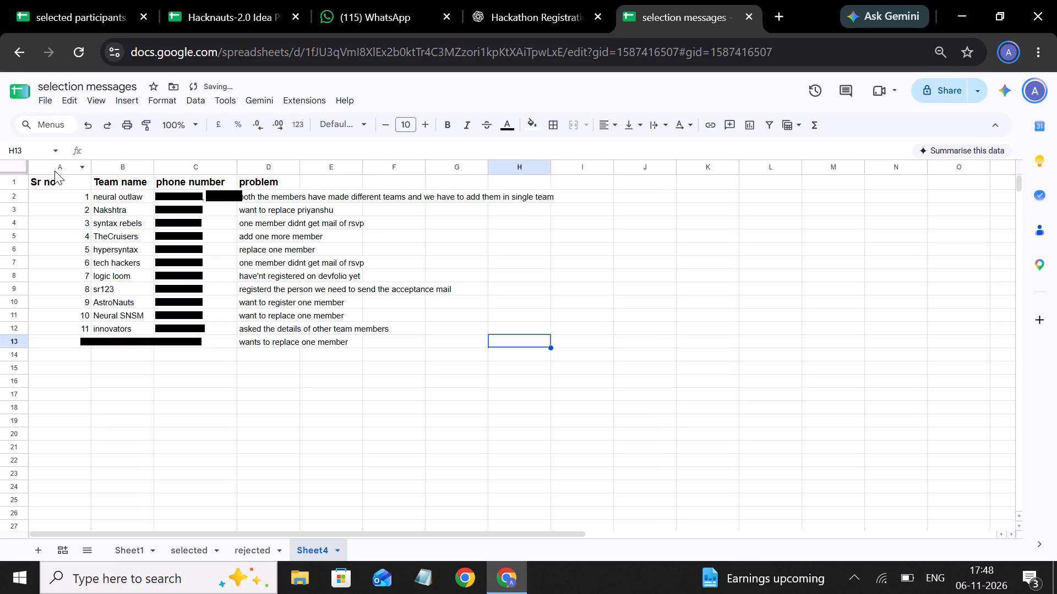
left_click(55, 170)
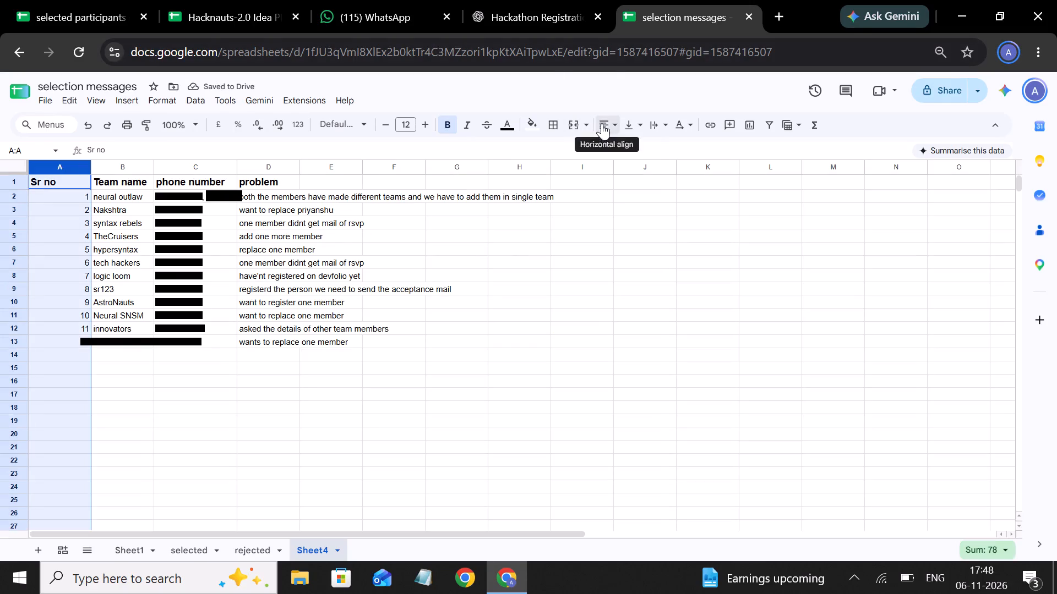
left_click(602, 123)
left_click(602, 156)
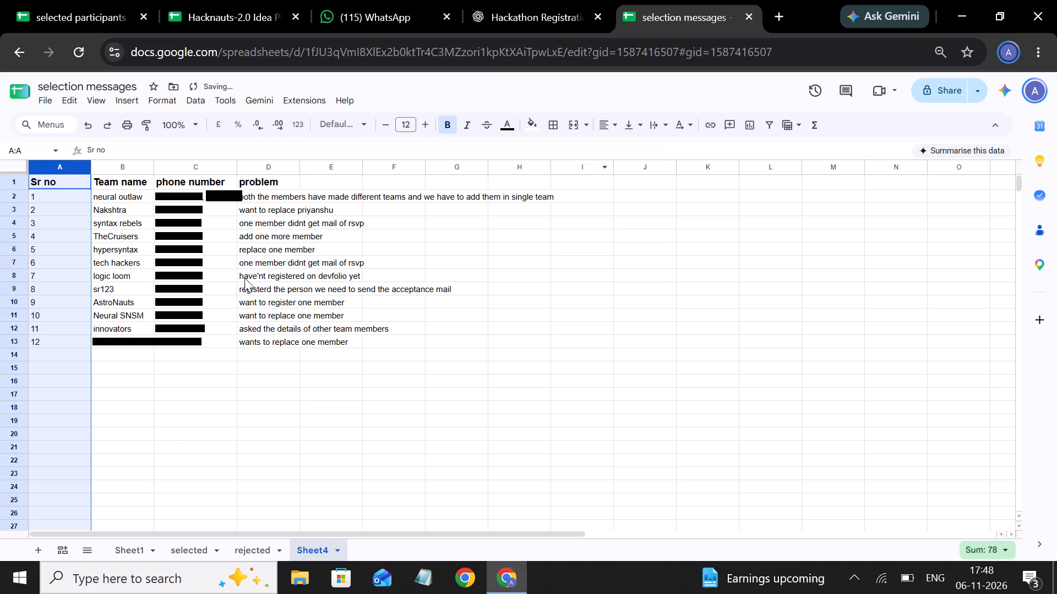
left_click(339, 403)
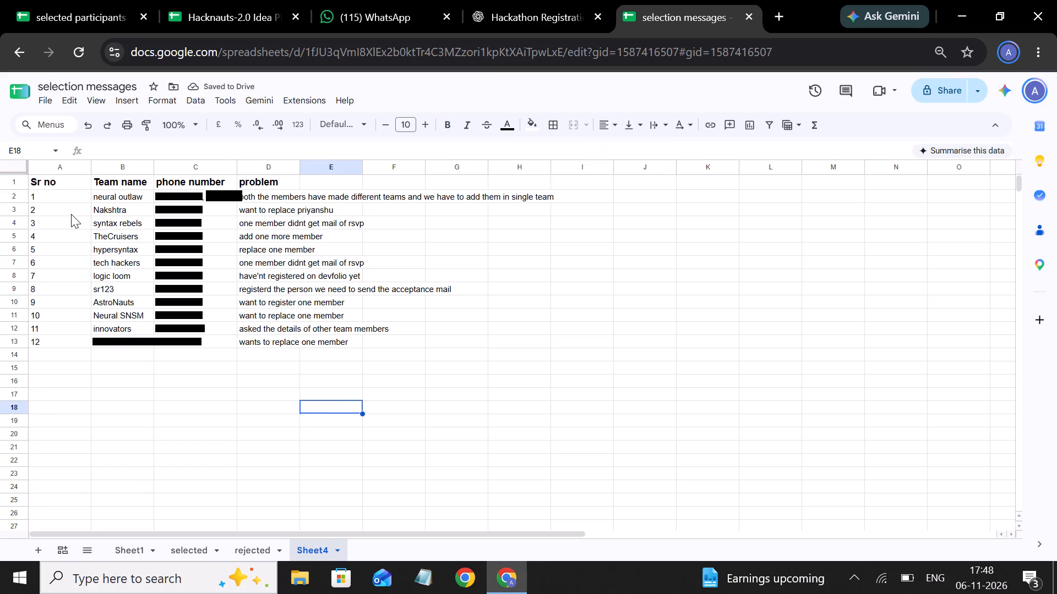
Start a PDF download of the current sheet and turn off its grid lines in the formatting options.
left_click(45, 104)
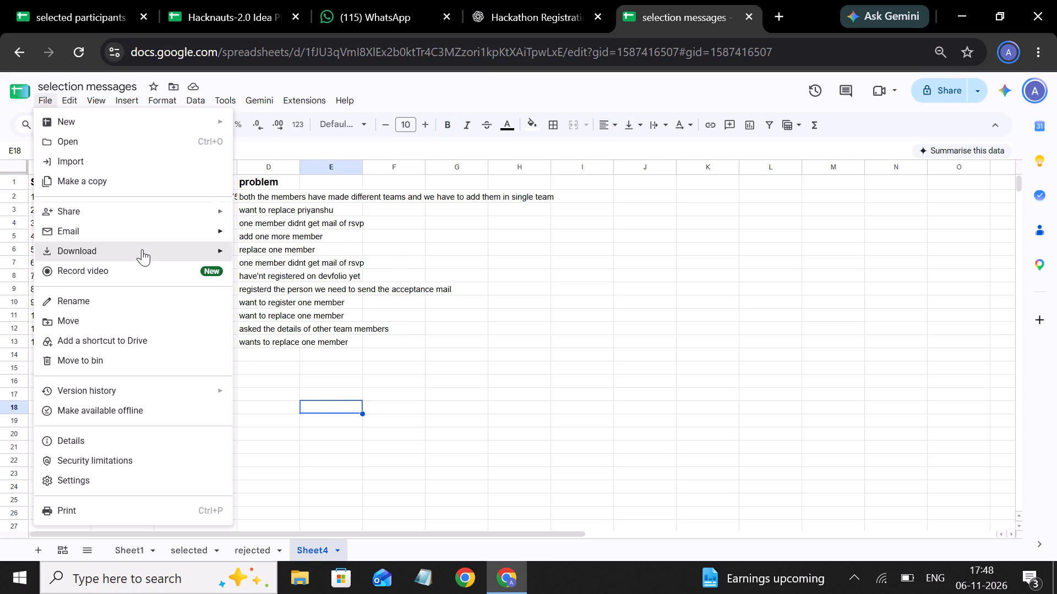
left_click(142, 249)
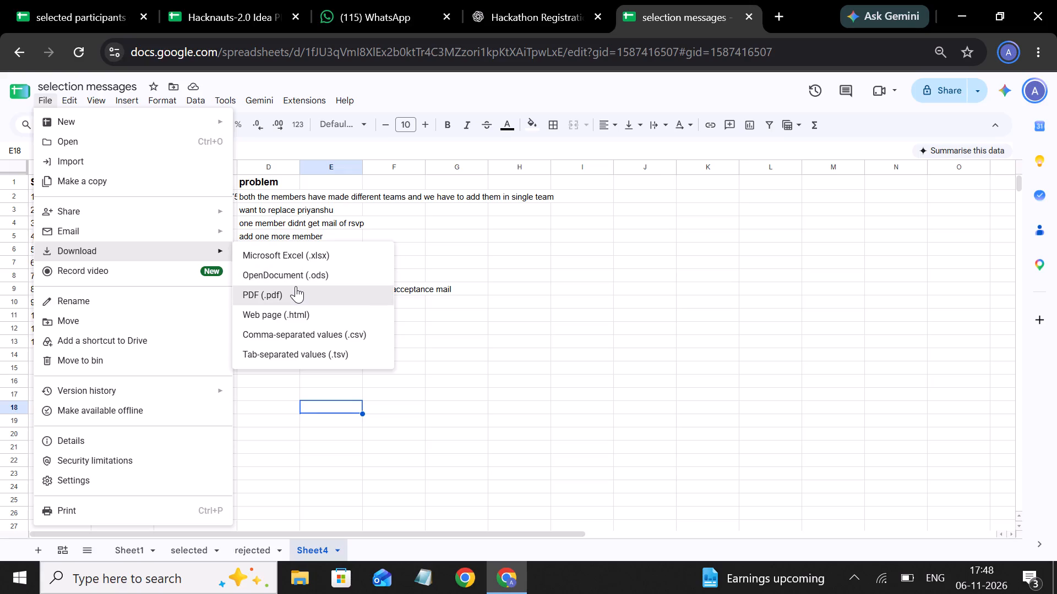
left_click(296, 286)
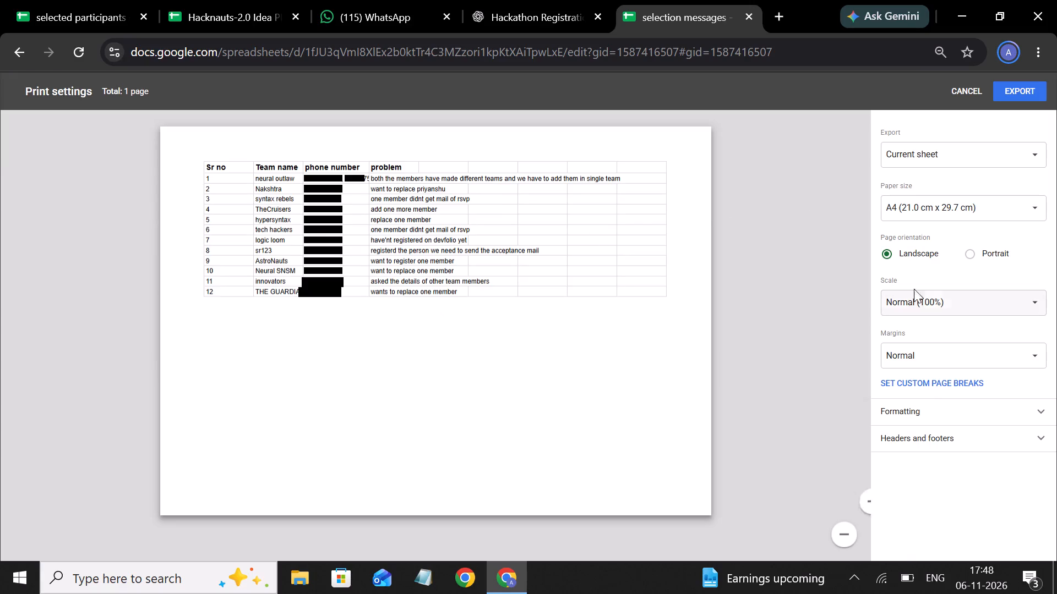
left_click(1002, 408)
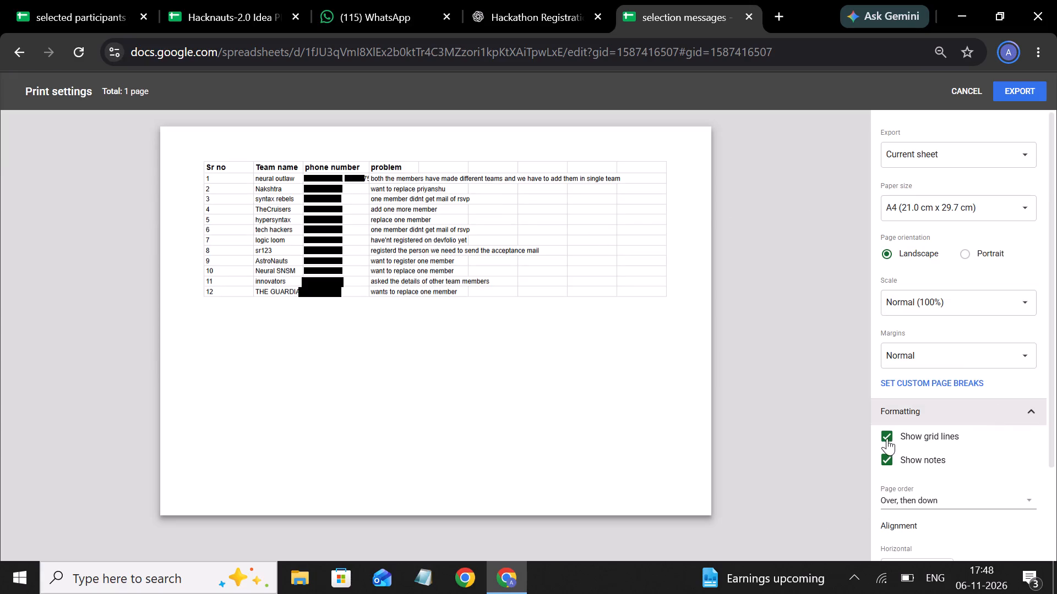
left_click(886, 438)
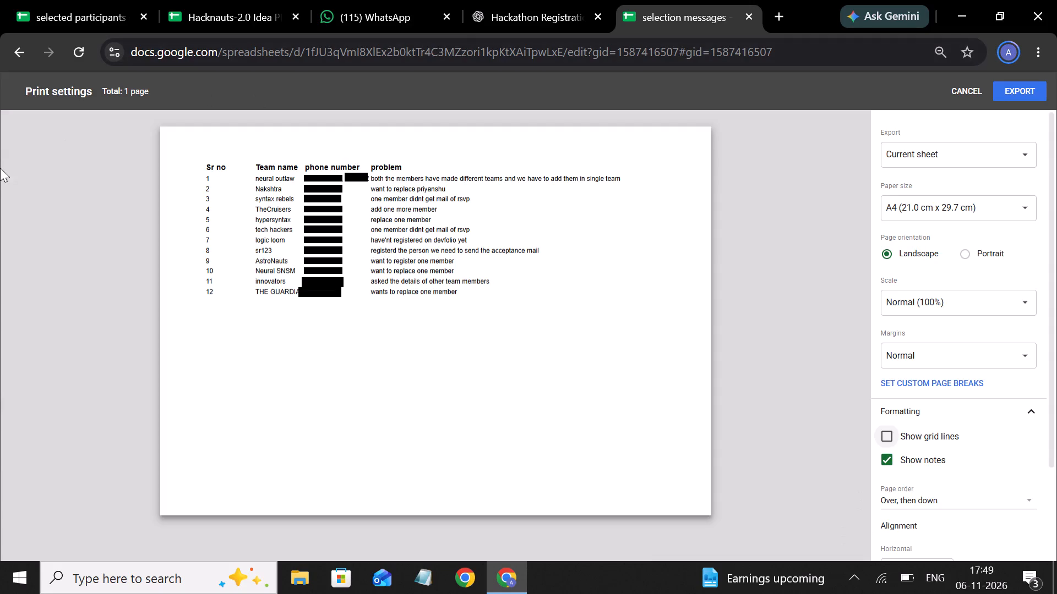
Leave the print settings without exporting and return to Sheet4.
left_click(19, 61)
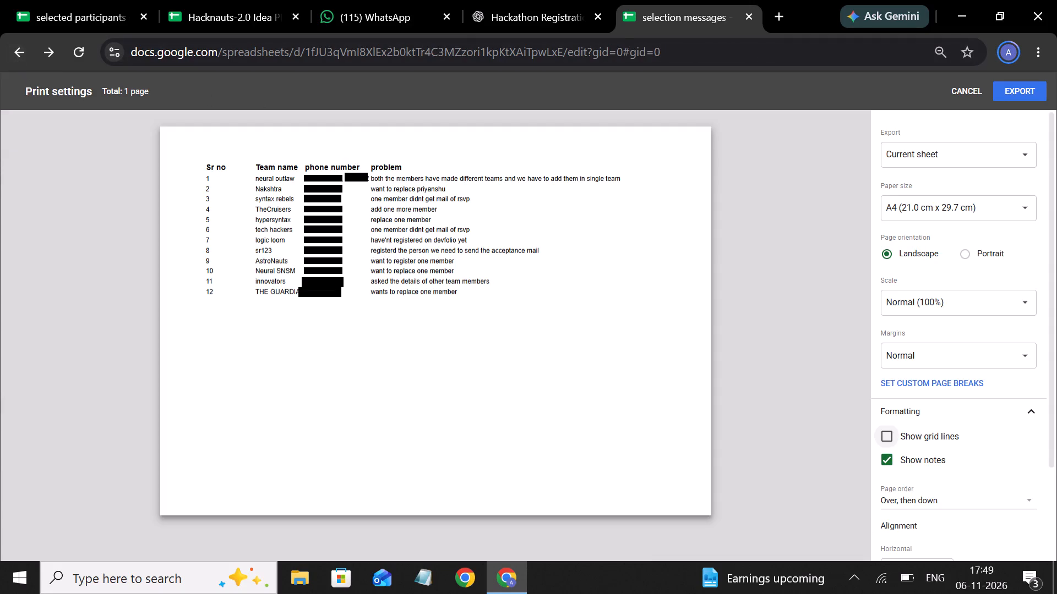
left_click(948, 86)
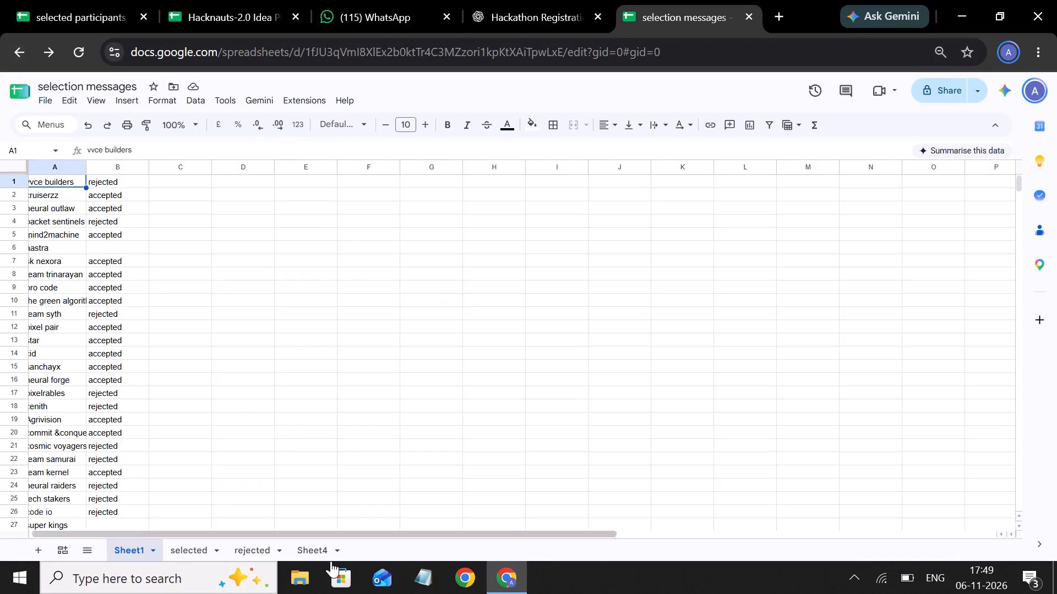
left_click(308, 557)
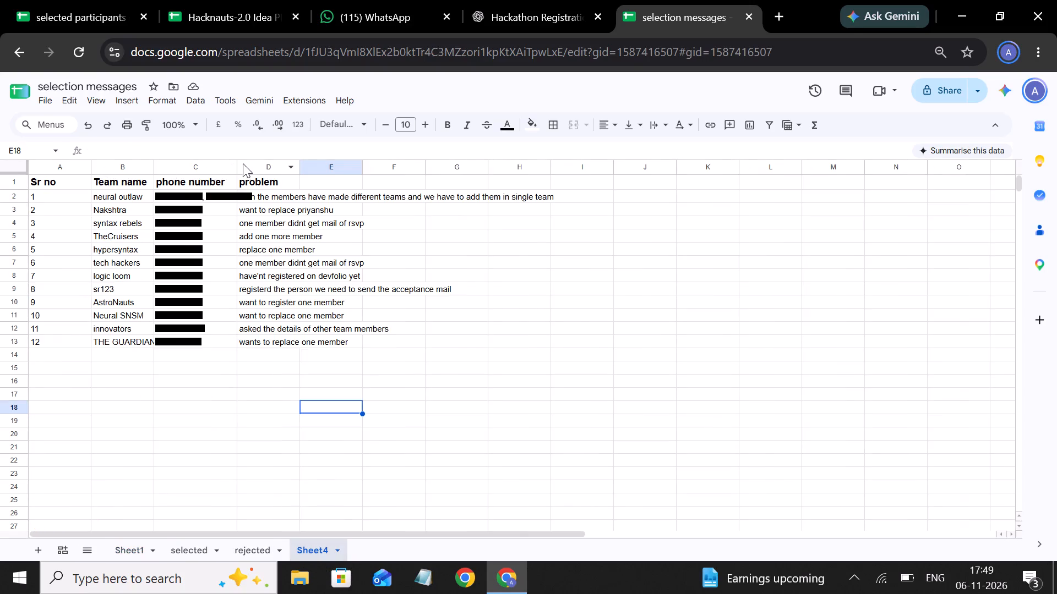
Widen the phone number column so that both numbers in the neural outlaw row fit inside it.
left_click_drag(233, 164, 264, 164)
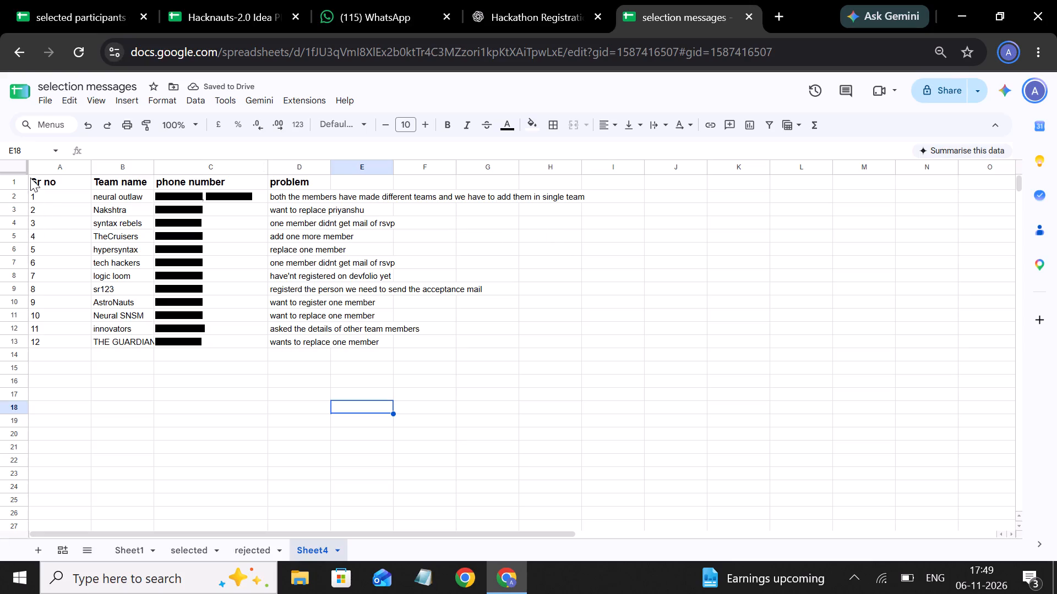
Take a screen clipping of the Sheet4 list, starting from the Sr no header and spanning the team name and phone number columns.
key("BackSpace")
key("Print")
left_click_drag(27, 173, 267, 263)
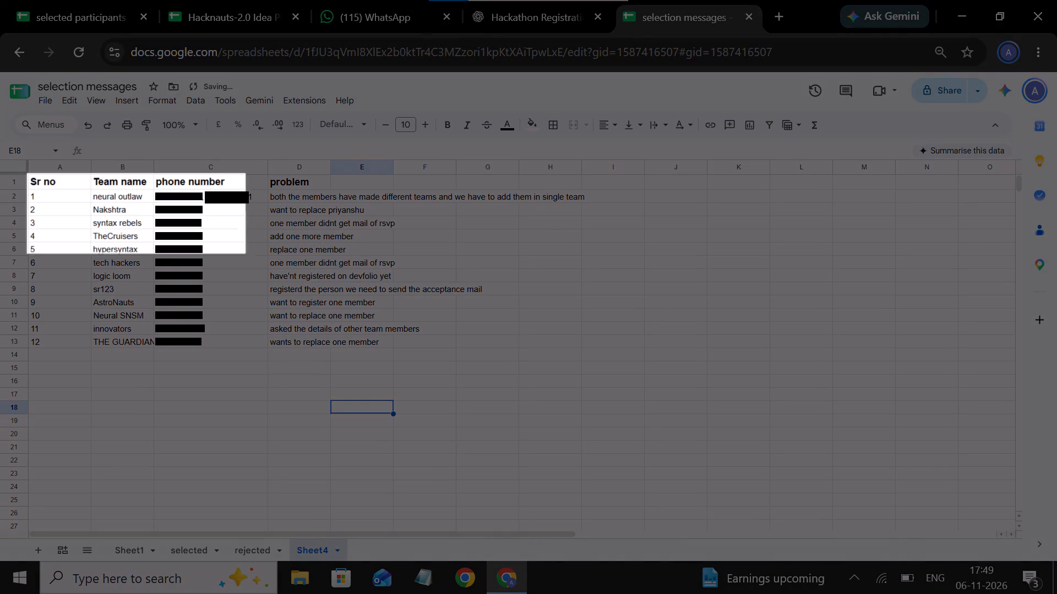